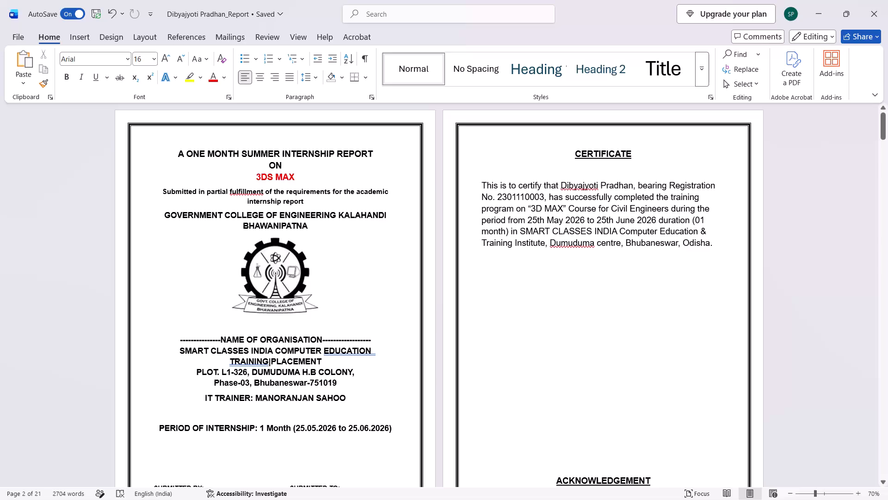
# Review the internship report's cover page, the CERTIFICATE paragraph and the start of the ACKNOWLEDGEMENT section.
pyautogui.click(632, 225)
pyautogui.tripleClick(627, 219)
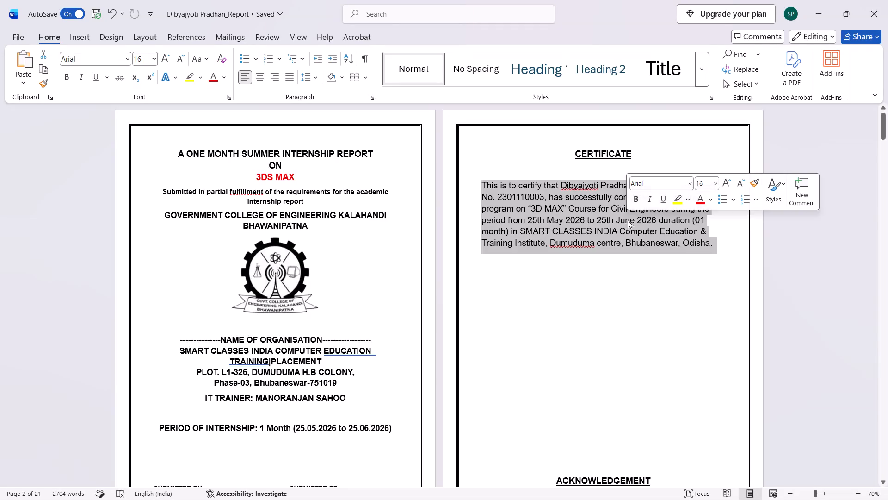
pyautogui.click(631, 226)
pyautogui.click(719, 246)
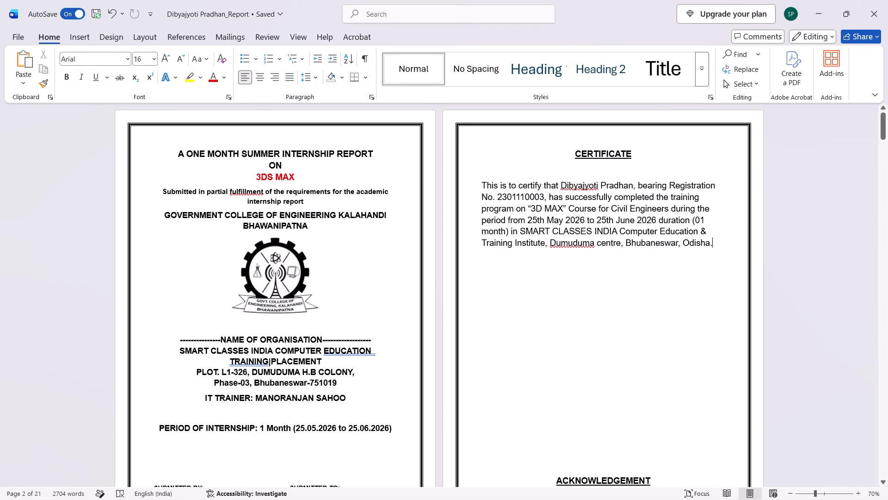
pyautogui.scroll(3, 609, 288)
pyautogui.scroll(-5, 656, 250)
pyautogui.scroll(5, 661, 250)
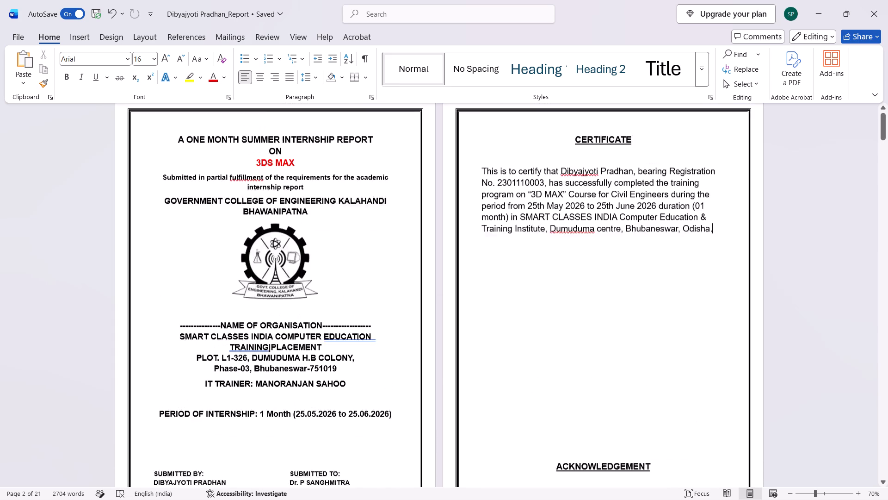
pyautogui.scroll(3, 685, 227)
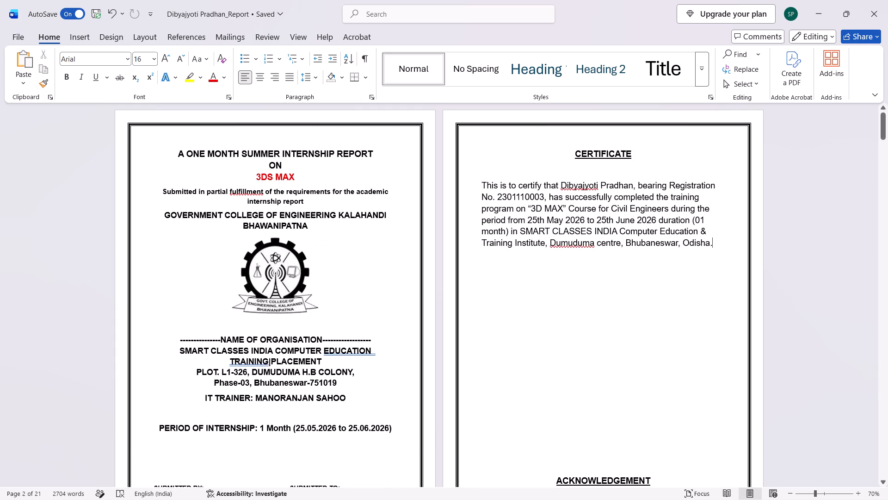
pyautogui.scroll(-1, 685, 227)
pyautogui.scroll(1, 685, 227)
pyautogui.scroll(-2, 690, 224)
pyautogui.scroll(2, 690, 224)
pyautogui.scroll(-5, 482, 310)
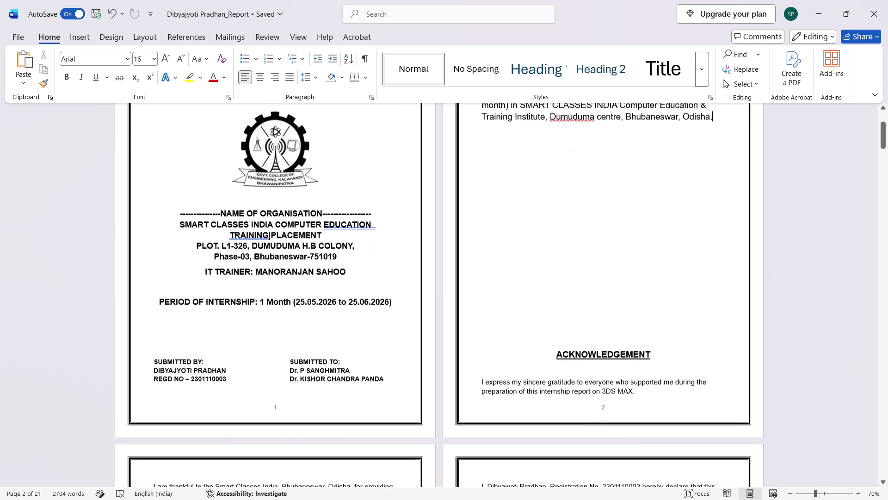
pyautogui.scroll(3, 639, 392)
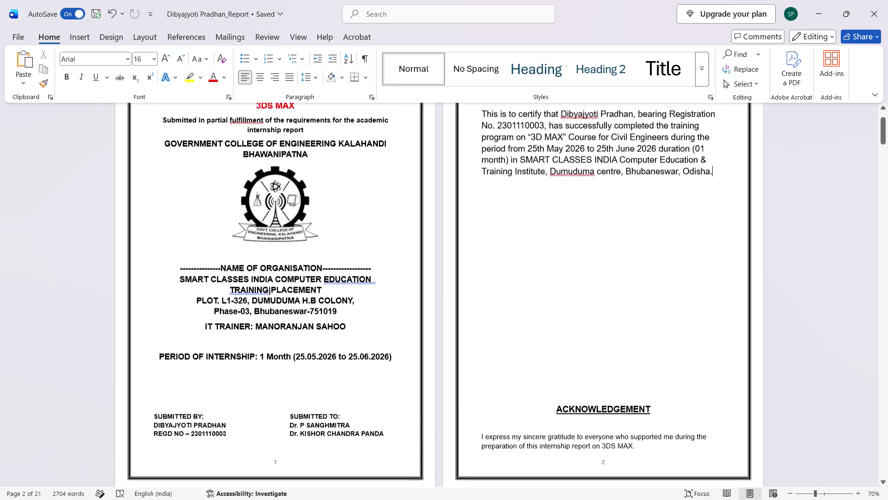
pyautogui.scroll(2, 655, 372)
pyautogui.click(608, 318)
pyautogui.click(625, 280)
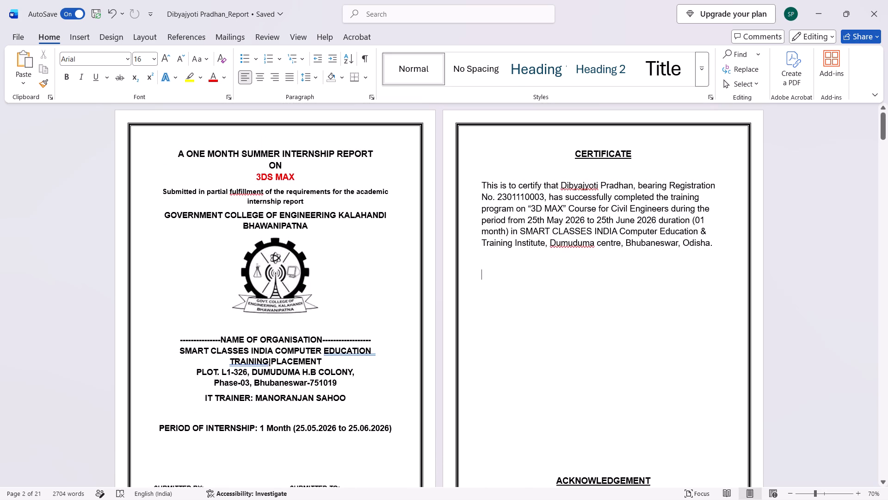
pyautogui.click(638, 331)
pyautogui.scroll(-5, 661, 303)
pyautogui.scroll(2, 661, 303)
pyautogui.scroll(-4, 661, 303)
pyautogui.scroll(5, 661, 303)
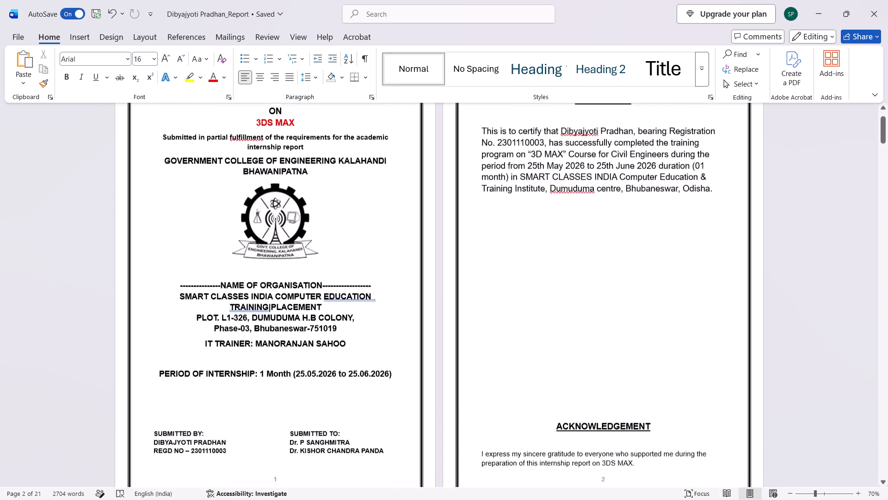
pyautogui.scroll(3, 661, 303)
pyautogui.click(711, 245)
pyautogui.click(726, 245)
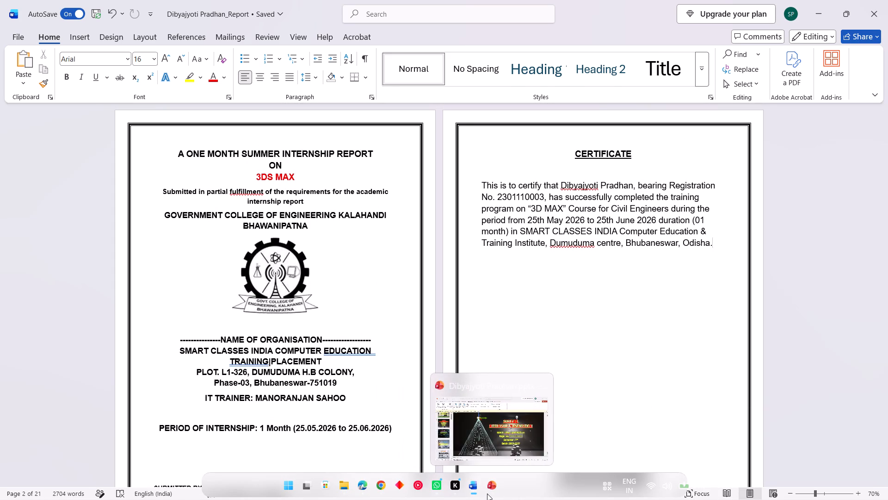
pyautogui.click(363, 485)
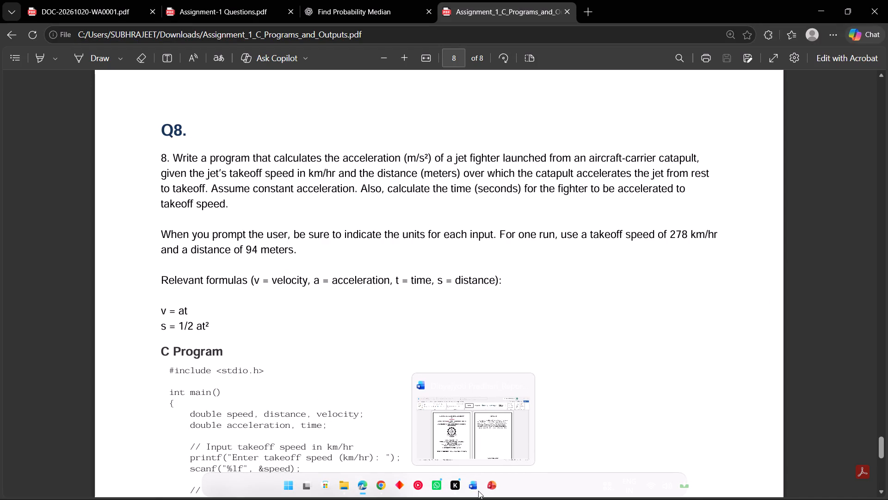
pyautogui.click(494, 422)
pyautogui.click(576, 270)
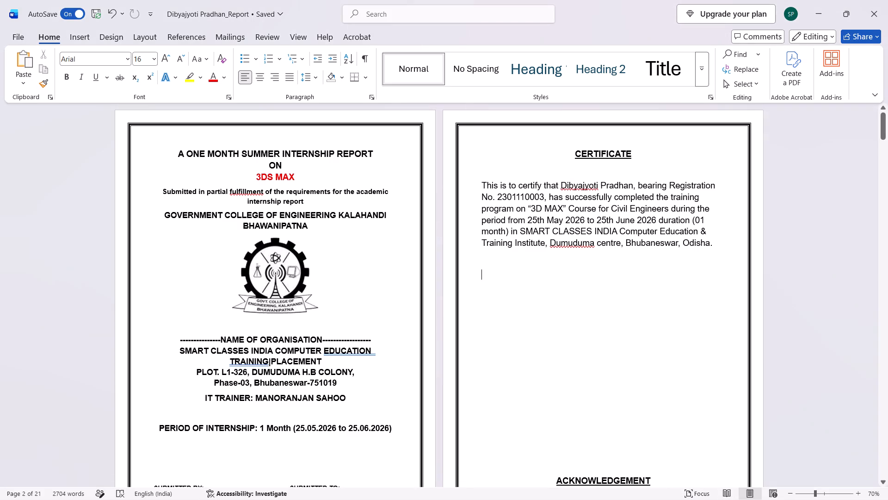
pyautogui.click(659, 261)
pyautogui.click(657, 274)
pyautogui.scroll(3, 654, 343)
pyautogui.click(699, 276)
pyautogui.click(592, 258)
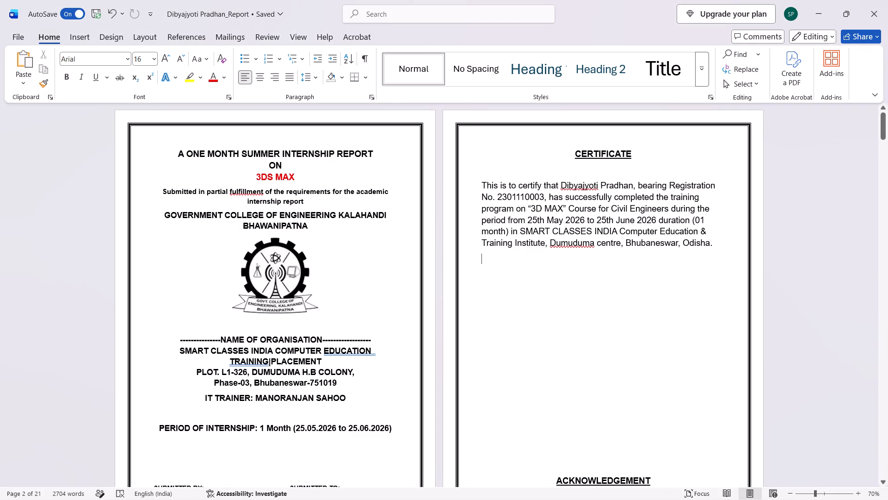
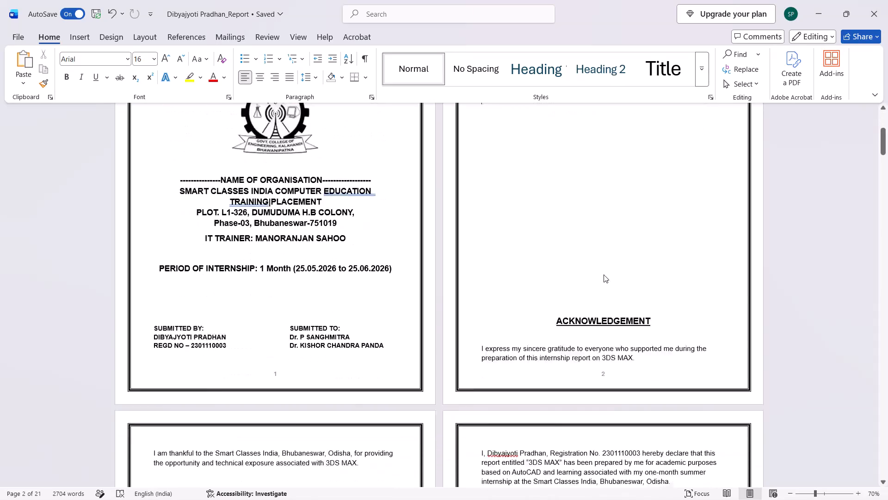
# Skim the remaining pages of the internship report through to the closing page, and return to the cover and CERTIFICATE pages.
pyautogui.scroll(-20, 614, 269)
pyautogui.scroll(-6, 614, 269)
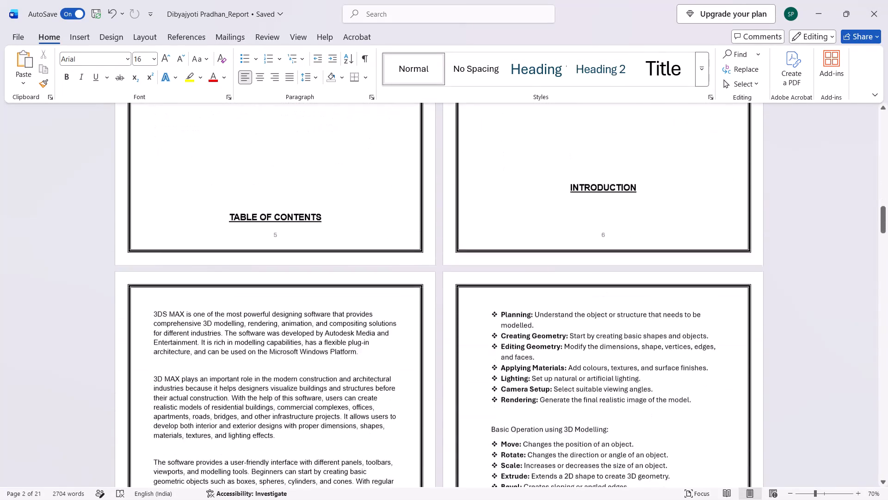
pyautogui.scroll(-17, 598, 282)
pyautogui.scroll(-16, 367, 322)
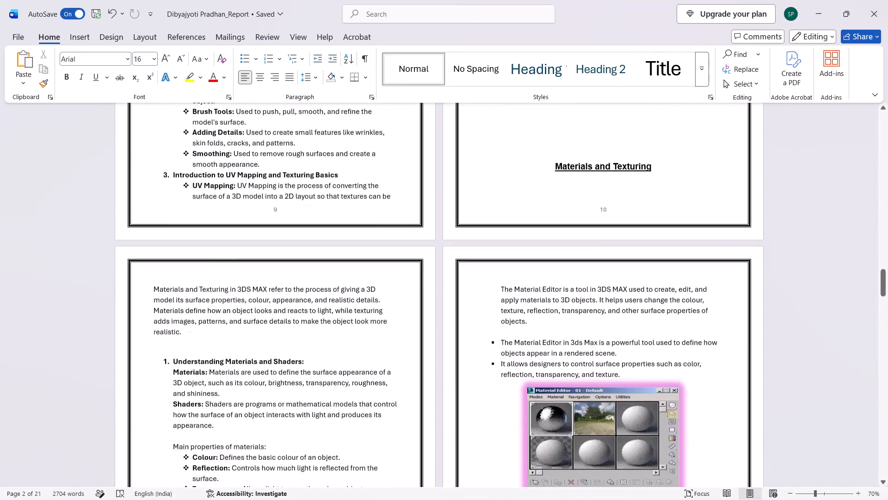
pyautogui.scroll(-20, 367, 322)
pyautogui.scroll(-18, 367, 322)
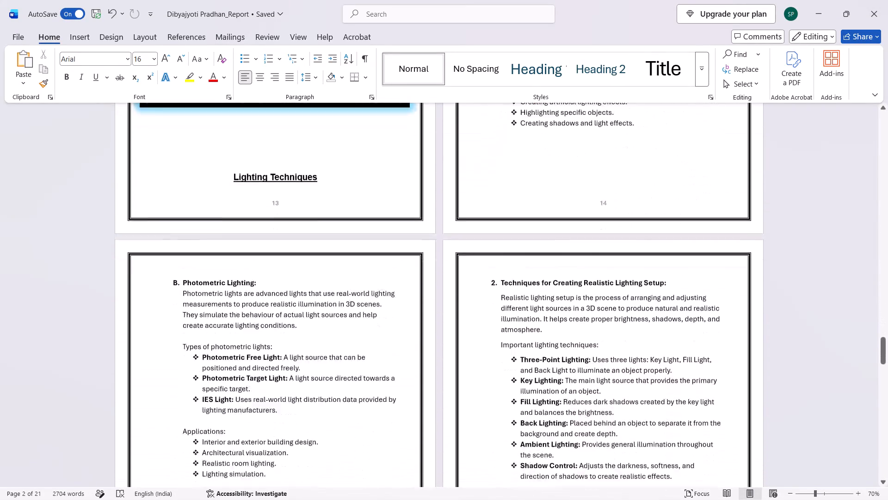
pyautogui.scroll(-17, 394, 337)
pyautogui.scroll(-6, 393, 337)
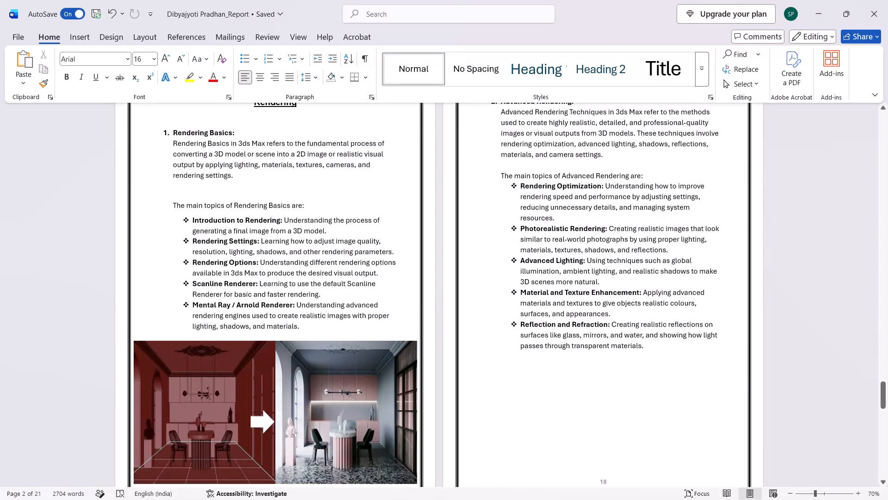
pyautogui.scroll(6, 393, 337)
pyautogui.scroll(-20, 393, 337)
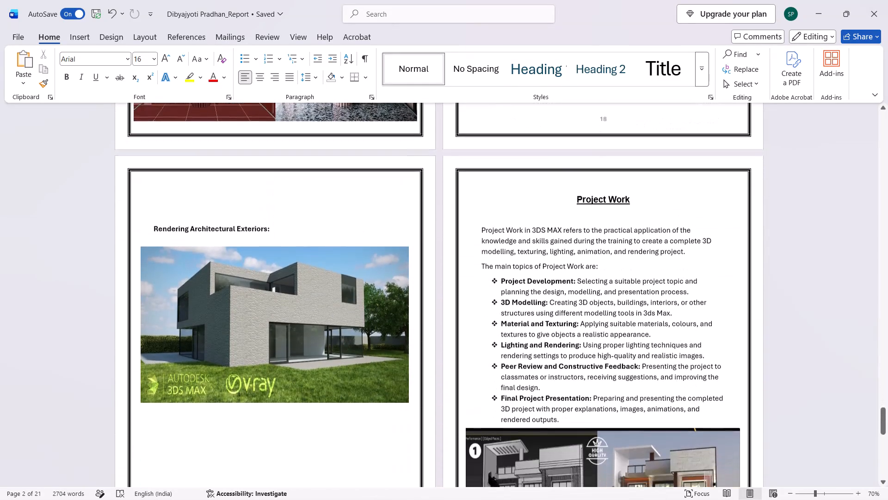
pyautogui.scroll(-9, 384, 347)
pyautogui.scroll(-16, 394, 341)
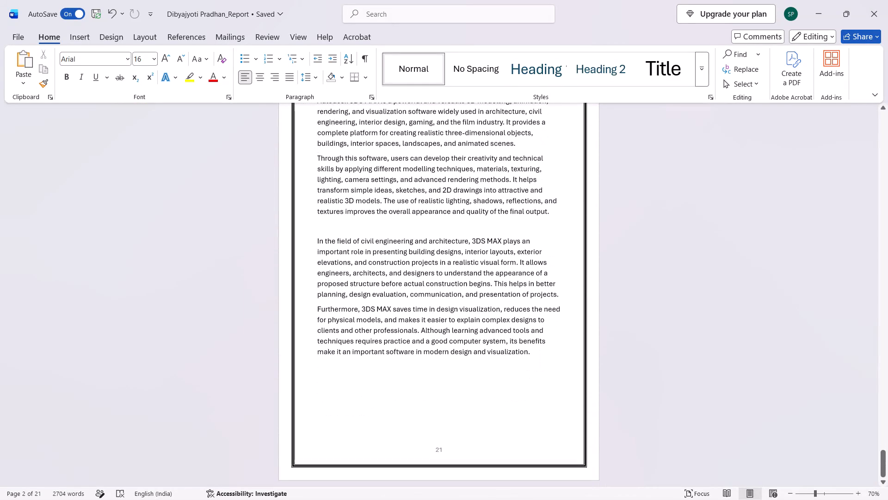
pyautogui.moveTo(884, 460); pyautogui.dragTo(887, 206)
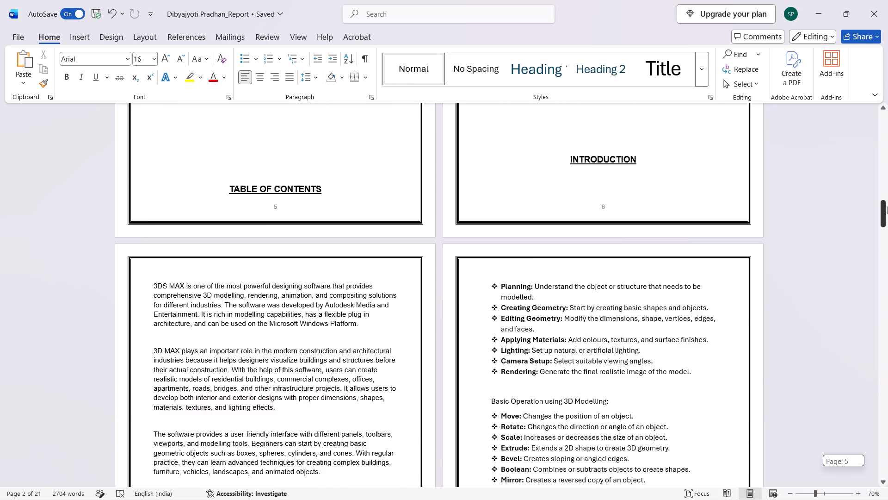
pyautogui.moveTo(887, 206); pyautogui.dragTo(887, 96)
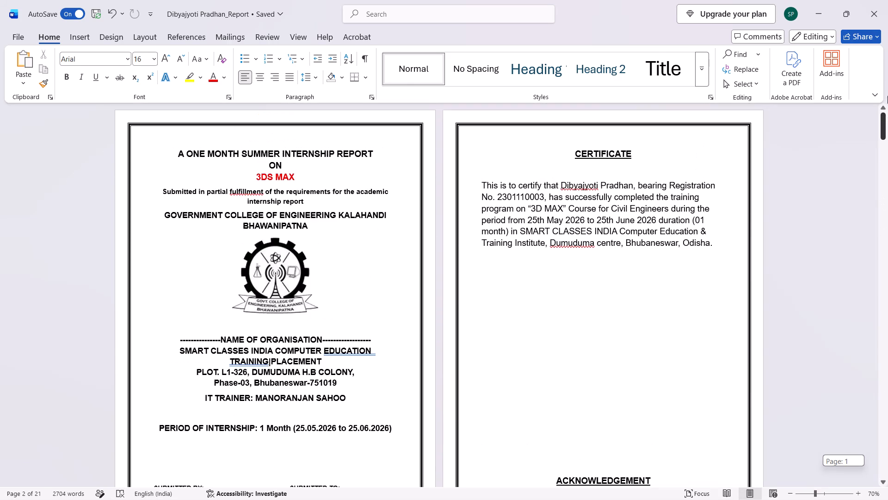
pyautogui.moveTo(887, 96); pyautogui.dragTo(887, 95)
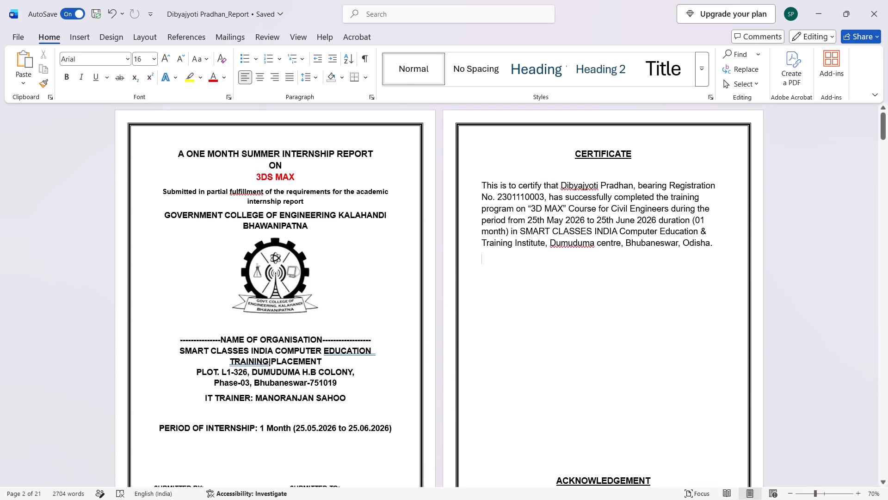
# Start a new paragraph below the CERTIFICATE text with "The report has been prepared to present".
pyautogui.click(562, 264)
pyautogui.write('The report has been')
pyautogui.press('space')
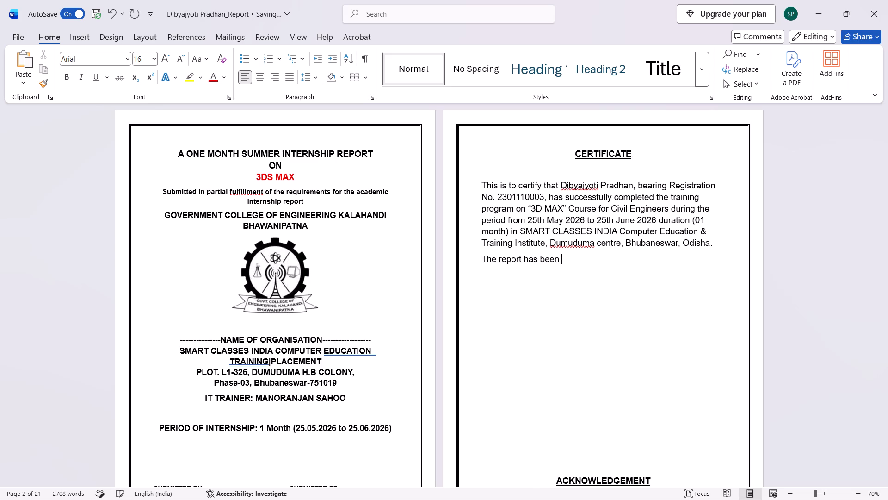
pyautogui.write('prepared')
pyautogui.press('space')
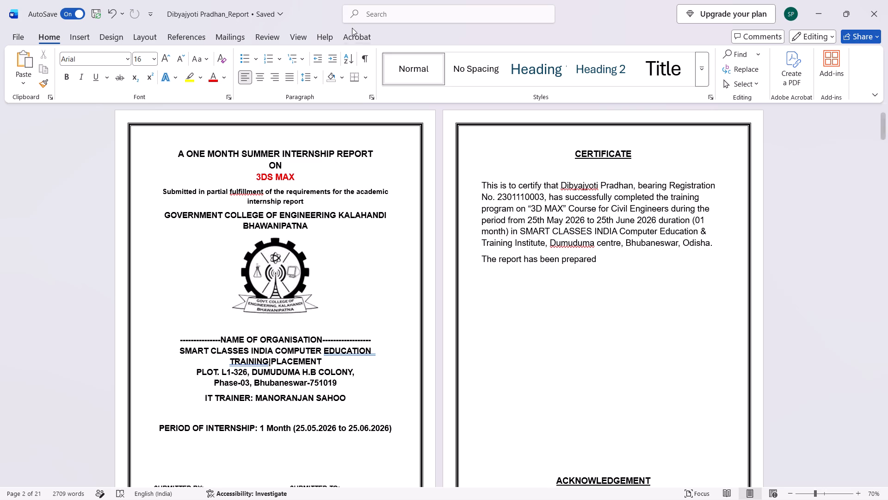
pyautogui.keyDown('ctrl'); pyautogui.scroll(4, 314, 206); pyautogui.keyUp('ctrl')
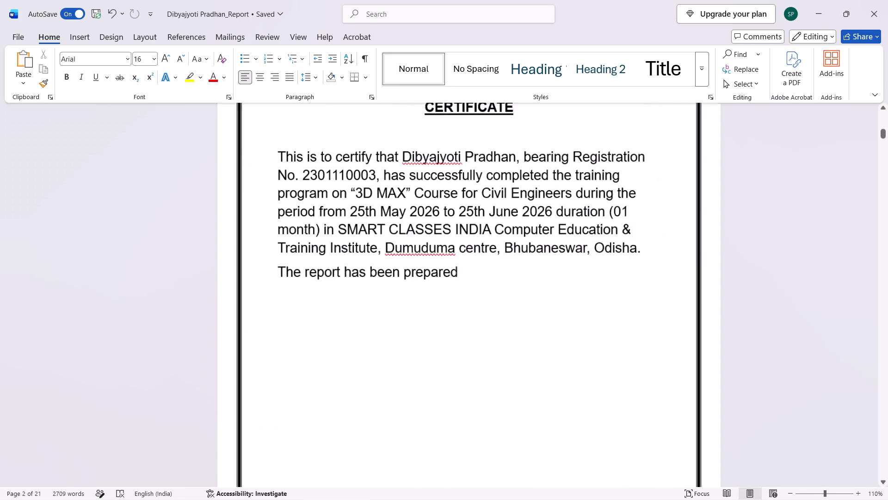
pyautogui.keyDown('ctrl'); pyautogui.scroll(-1, 314, 213); pyautogui.keyUp('ctrl')
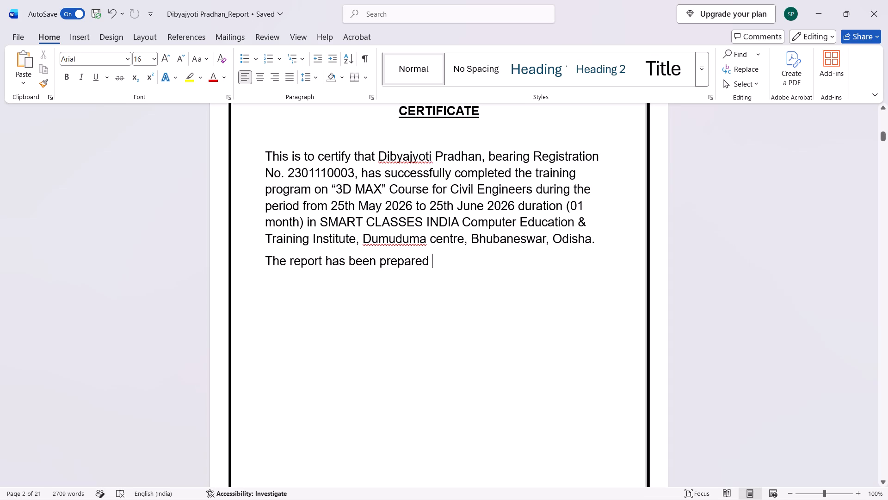
pyautogui.write('to present')
pyautogui.press('space')
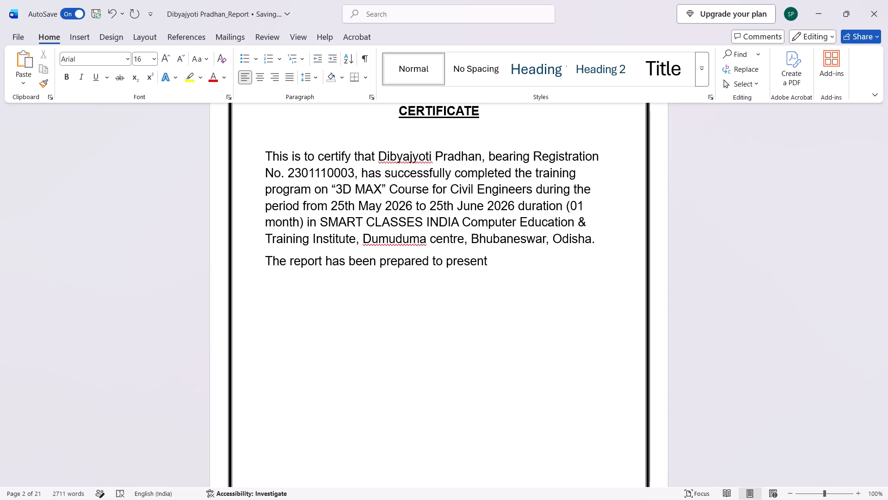
# Continue the new certificate sentence with "basic concept for".
pyautogui.scroll(1, 313, 175)
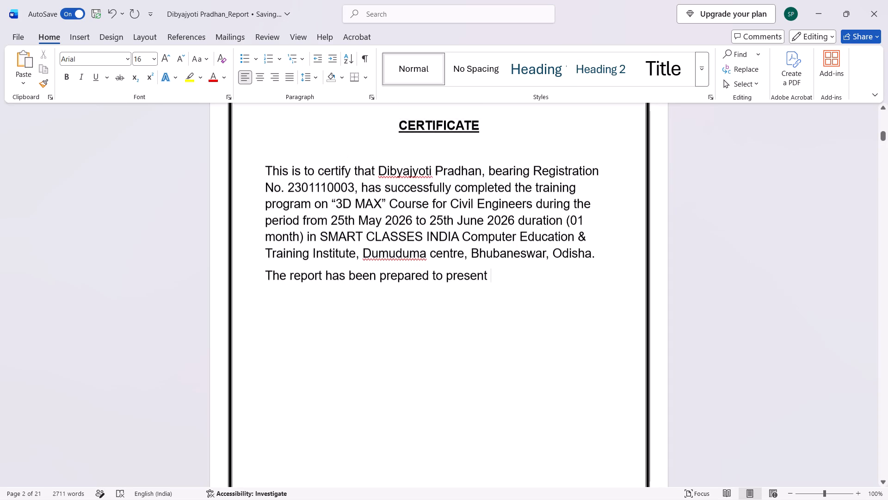
pyautogui.moveTo(264, 198); pyautogui.dragTo(507, 298)
pyautogui.click(462, 303)
pyautogui.click(500, 302)
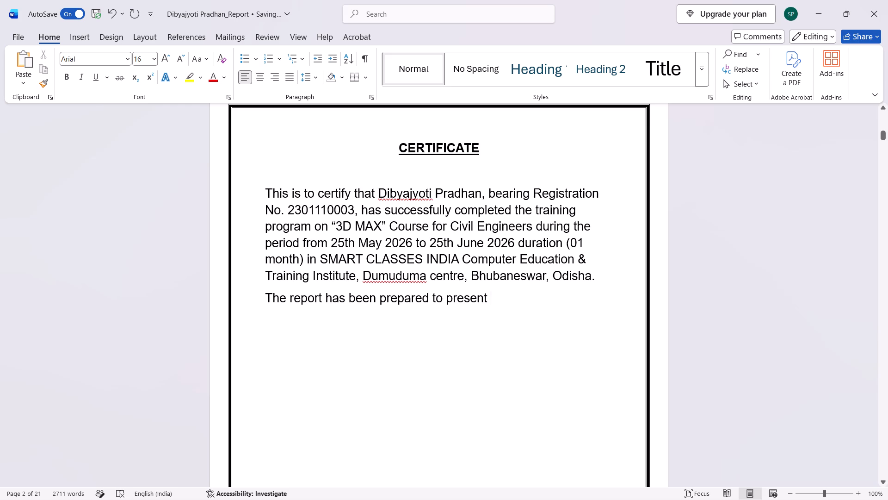
pyautogui.write('basic concept p')
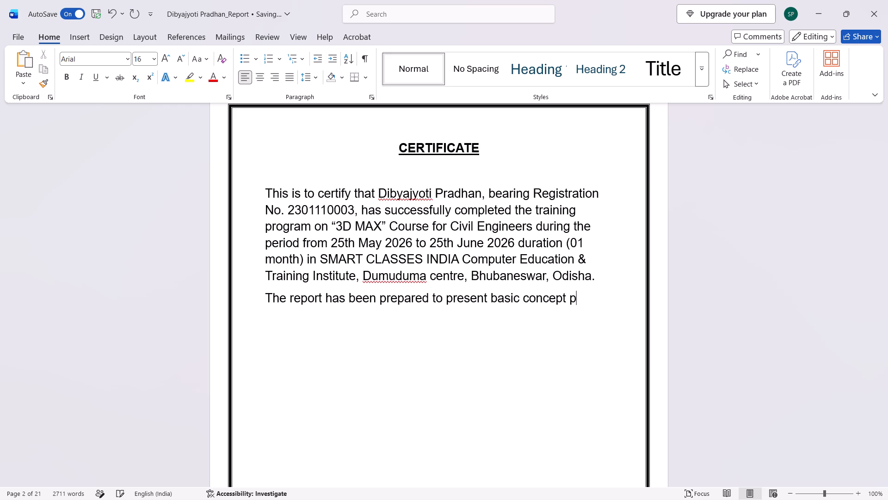
pyautogui.press('BackSpace')
pyautogui.write('of')
pyautogui.press('space')
pyautogui.press('BackSpace')
pyautogui.press('BackSpace')
pyautogui.press('BackSpace')
pyautogui.write('for')
pyautogui.press('space')
pyautogui.press('BackSpace')
pyautogui.press('BackSpace')
pyautogui.press('BackSpace')
pyautogui.press('BackSpace')
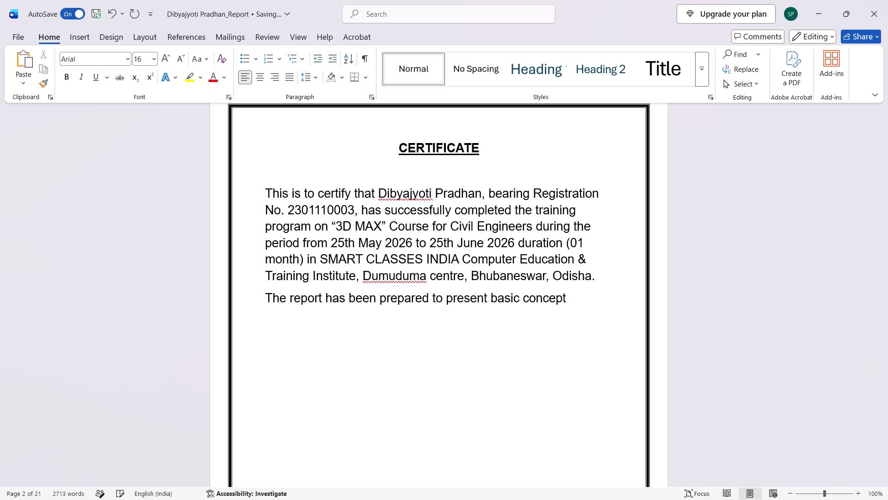
pyautogui.write('for')
pyautogui.press('space')
# Extend the certificate sentence with "designing a house interiorly and exteriorly by using 3DS MAX".
pyautogui.write('designing a house')
pyautogui.press('space')
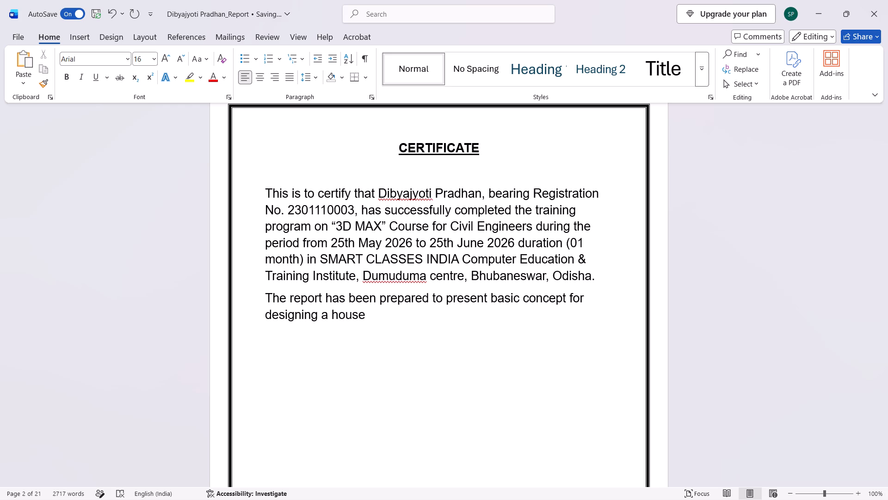
pyautogui.press('BackSpace')
pyautogui.press('space')
pyautogui.write('interiorly ans')
pyautogui.press('space')
pyautogui.press('BackSpace')
pyautogui.press('BackSpace')
pyautogui.write('d exteriorly nu')
pyautogui.press('BackSpace')
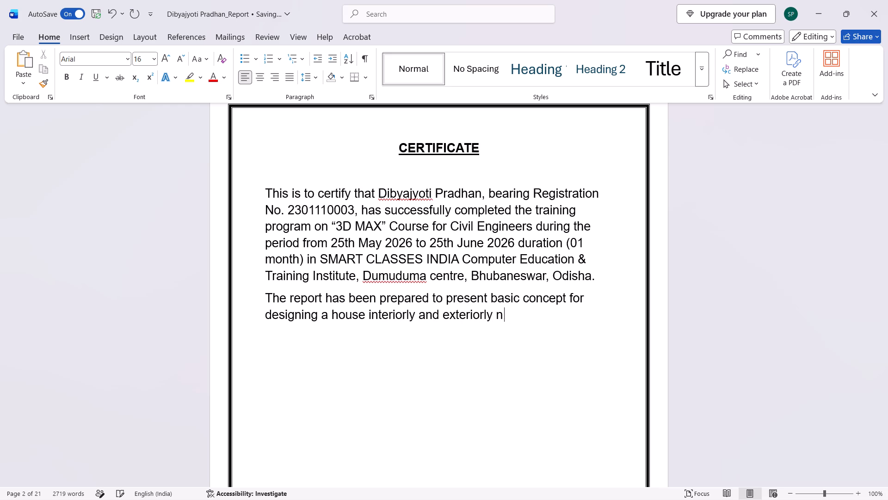
pyautogui.press('BackSpace')
pyautogui.write('by using')
pyautogui.press('space')
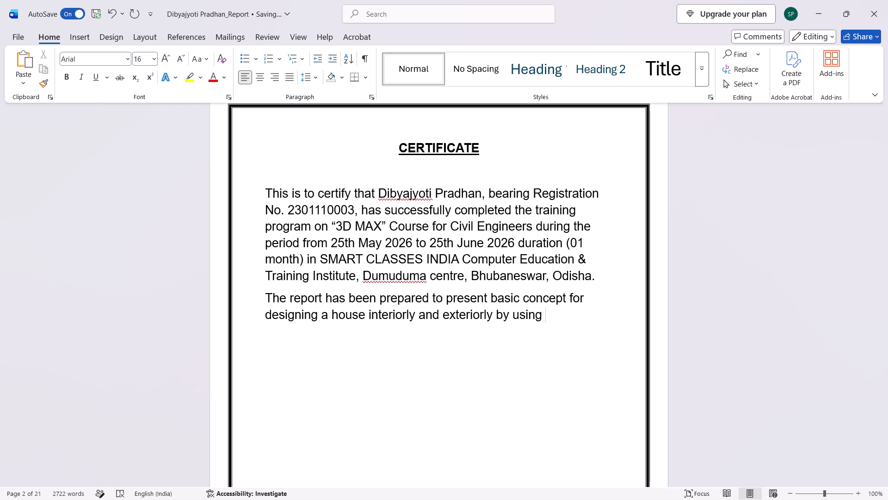
pyautogui.press('3')
pyautogui.write('DS MAX')
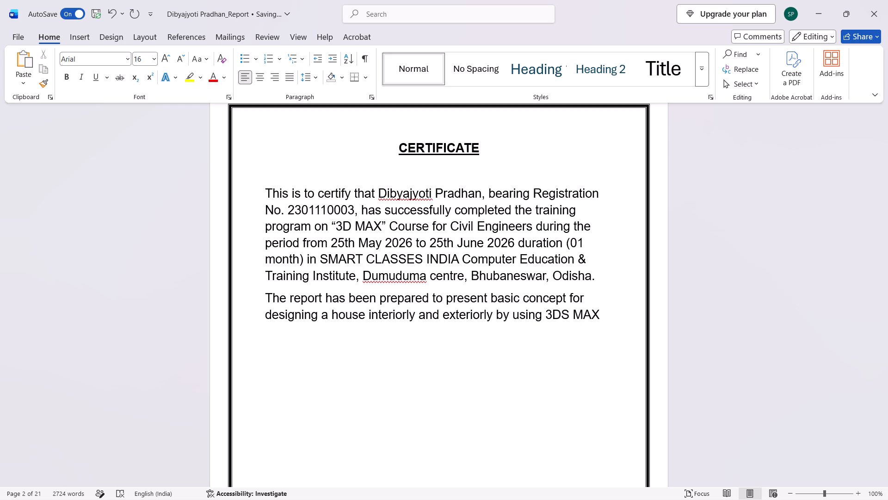
# Extend the certificate's second paragraph with ", and the overall importance of 3D modelling".
pyautogui.write(', and ty')
pyautogui.press('BackSpace')
pyautogui.write('he overall importance of')
pyautogui.press('space')
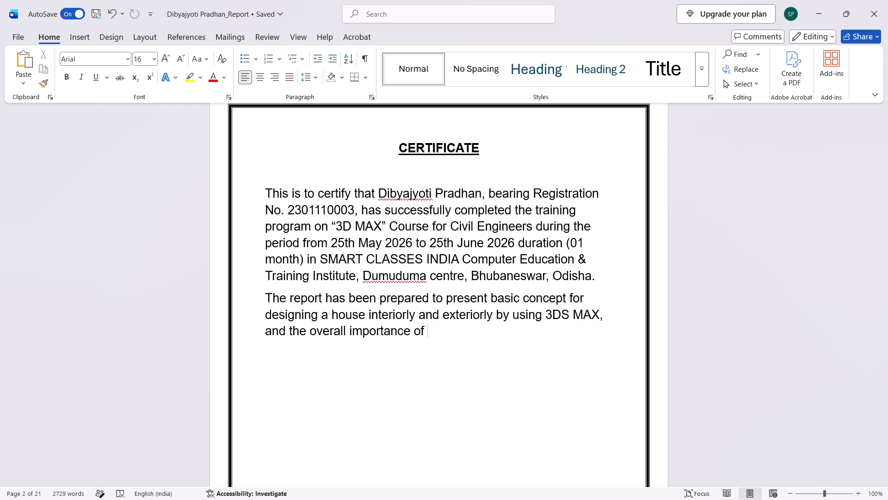
pyautogui.write('3D')
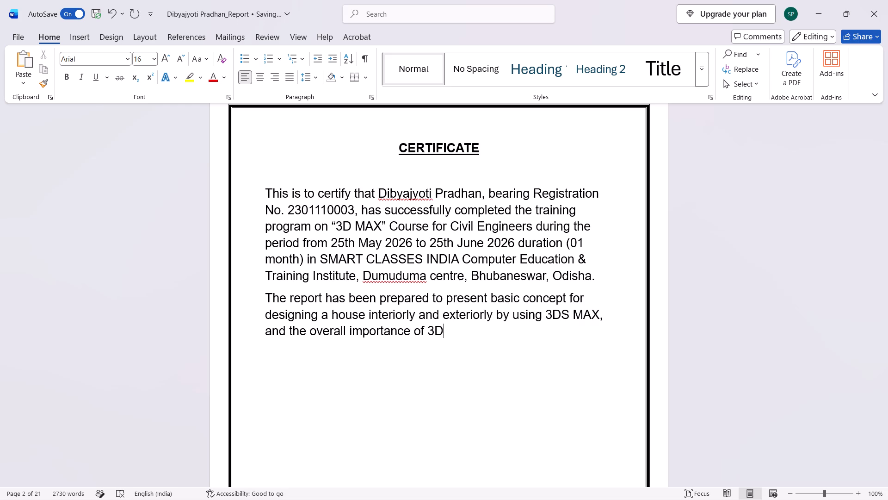
pyautogui.press('space')
pyautogui.write('modelling')
pyautogui.press('space')
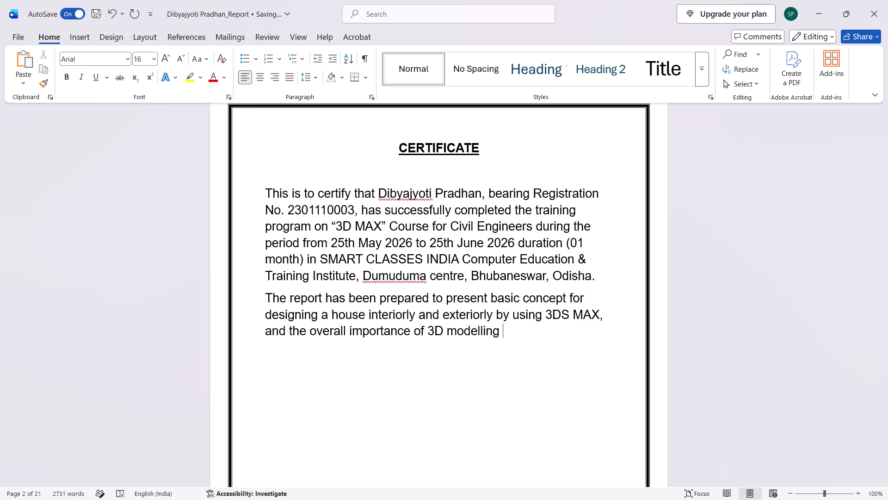
# Finish the certificate's second paragraph with "for Civil Engineering Department.".
pyautogui.write('for')
pyautogui.press('space')
pyautogui.press('BackSpace')
pyautogui.press('BackSpace')
pyautogui.press('BackSpace')
pyautogui.press('BackSpace')
pyautogui.write('for')
pyautogui.press('space')
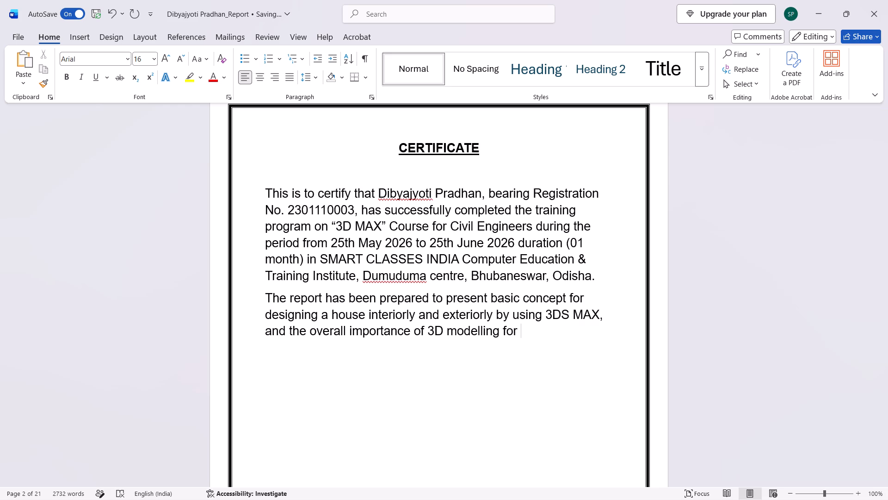
pyautogui.write('Civil En')
pyautogui.write('gineering Department')
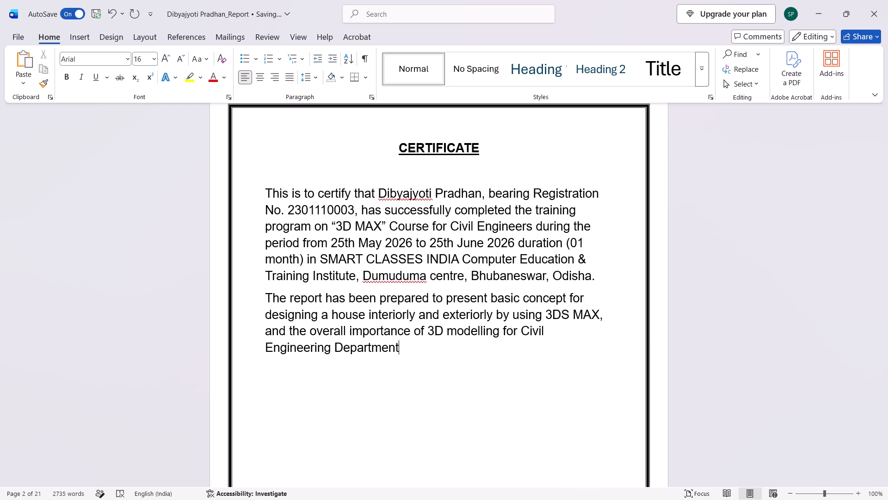
pyautogui.press('.')
# Start a third certificate paragraph with "The work presented in this report is based on the internship presentation".
pyautogui.press('Return')
pyautogui.press('h')
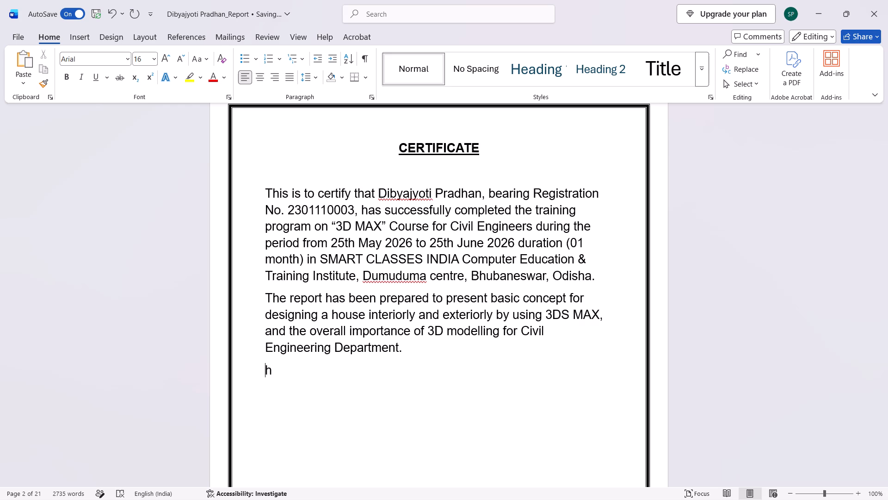
pyautogui.press('BackSpace')
pyautogui.write('The')
pyautogui.press('space')
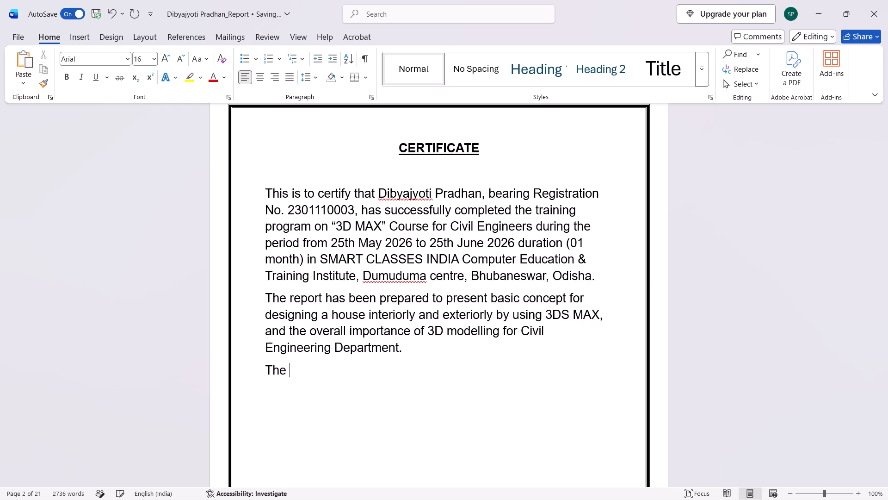
pyautogui.write('work')
pyautogui.press('space')
pyautogui.write('presented in this p')
pyautogui.press('BackSpace')
pyautogui.write('repot')
pyautogui.press('BackSpace')
pyautogui.write('rt')
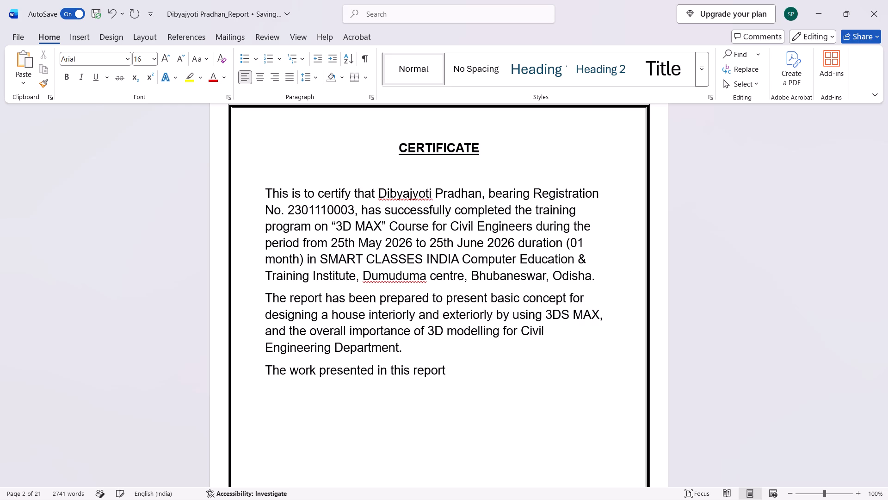
pyautogui.press('space')
pyautogui.write('is based on the internship presentation')
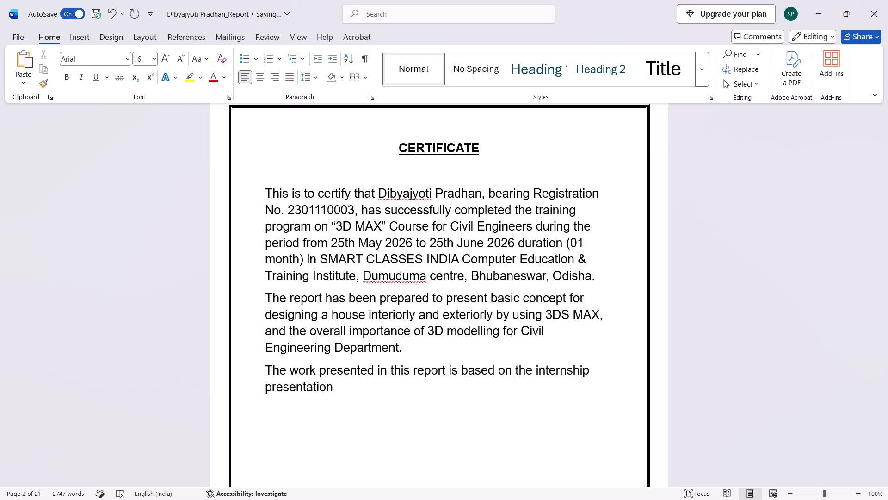
# Continue the third certificate paragraph with ", material and the technical understanding".
pyautogui.press('BackSpace')
pyautogui.write('n, a')
pyautogui.press('BackSpace')
pyautogui.write('material and')
pyautogui.press('space')
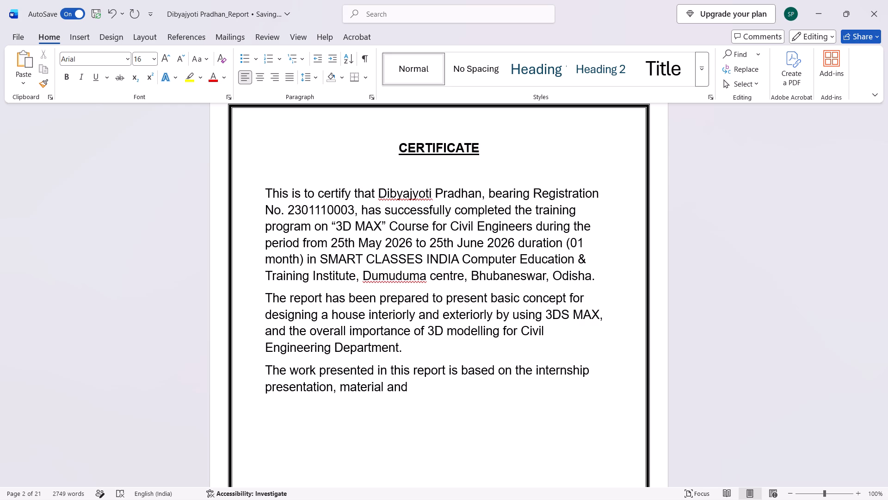
pyautogui.write('techn')
pyautogui.press('BackSpace')
pyautogui.press('BackSpace')
pyautogui.press('BackSpace')
pyautogui.press('BackSpace')
pyautogui.press('BackSpace')
pyautogui.write('the tech')
pyautogui.press('BackSpace')
pyautogui.write('nical understandin')
pyautogui.press('BackSpace')
pyautogui.write('ing')
pyautogui.press('space')
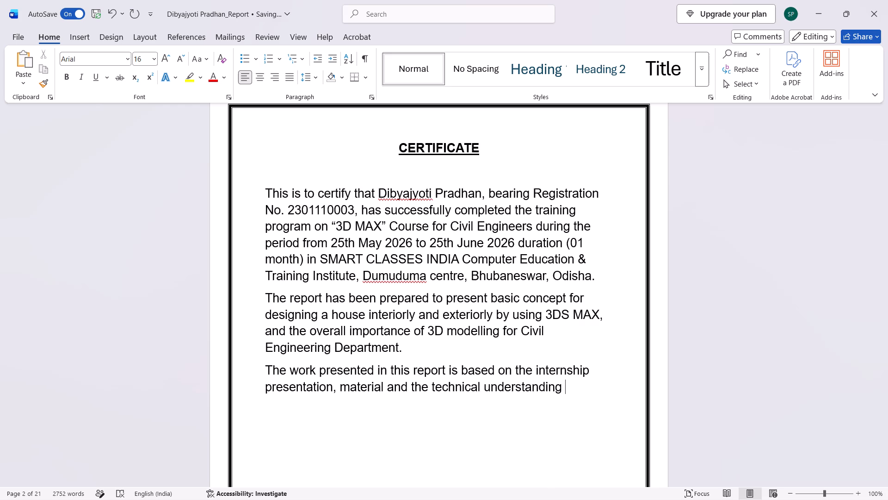
# Finish the third certificate paragraph with "developed from the topic of 3DS MAX.".
pyautogui.press('d')
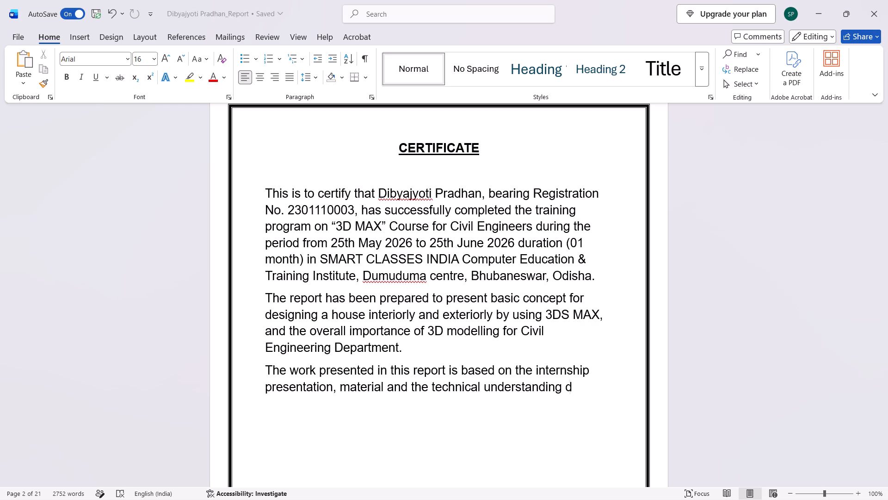
pyautogui.write('eveloped from the')
pyautogui.press('space')
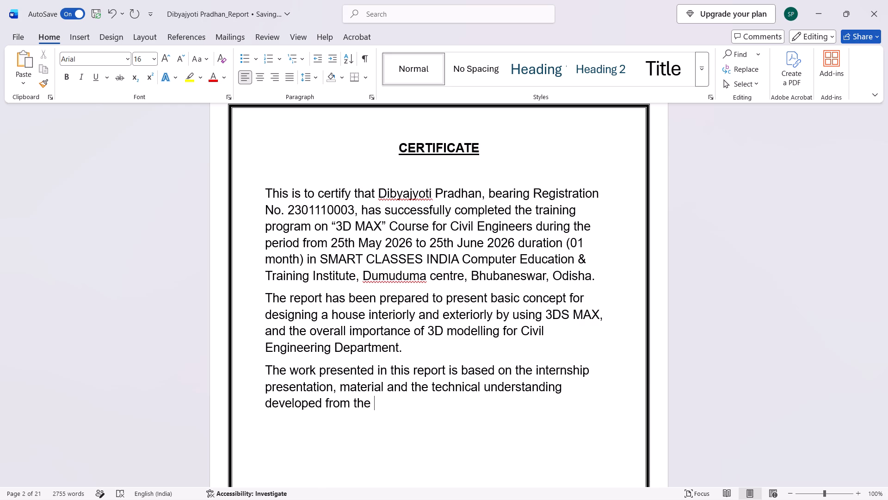
pyautogui.write('topic of')
pyautogui.press('space')
pyautogui.write('3DS MAX')
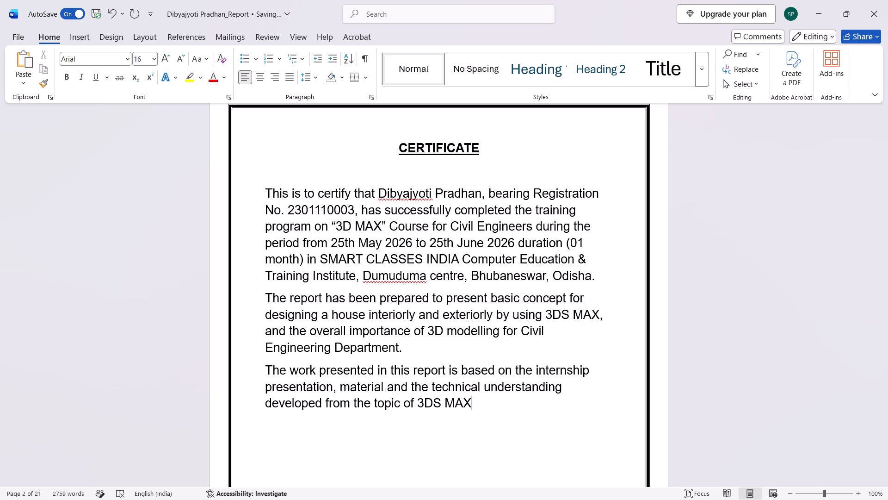
pyautogui.press('.')
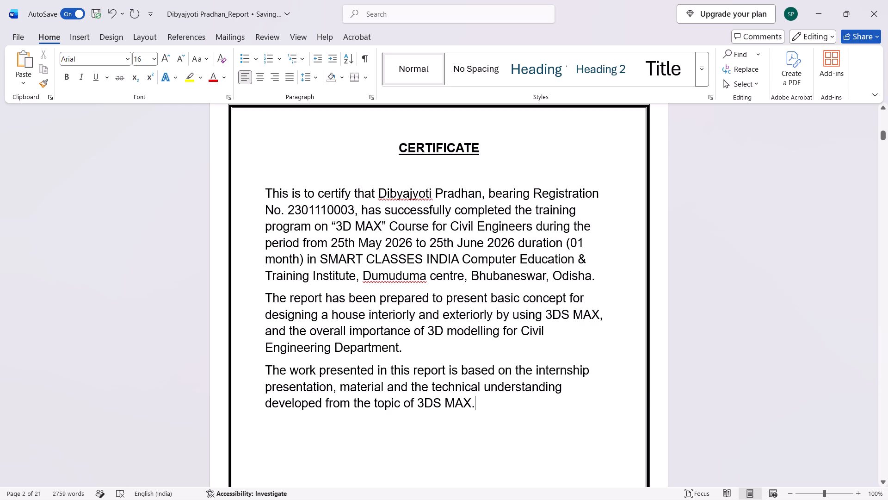
# Reduce the font size of all three CERTIFICATE body paragraphs by one increment to 14.
pyautogui.moveTo(266, 190); pyautogui.dragTo(545, 419)
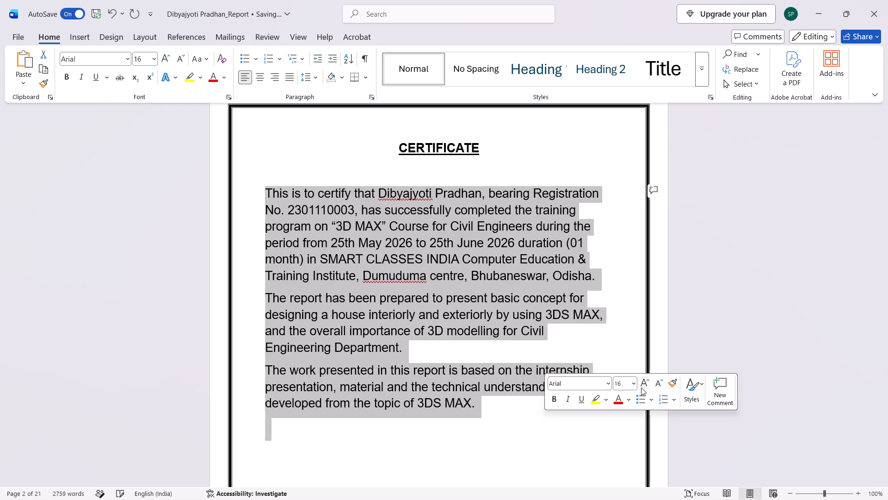
pyautogui.click(663, 385)
pyautogui.click(497, 349)
# Check the text size on the cover and ACKNOWLEDGEMENT pages, and return to the CERTIFICATE page.
pyautogui.scroll(11, 476, 310)
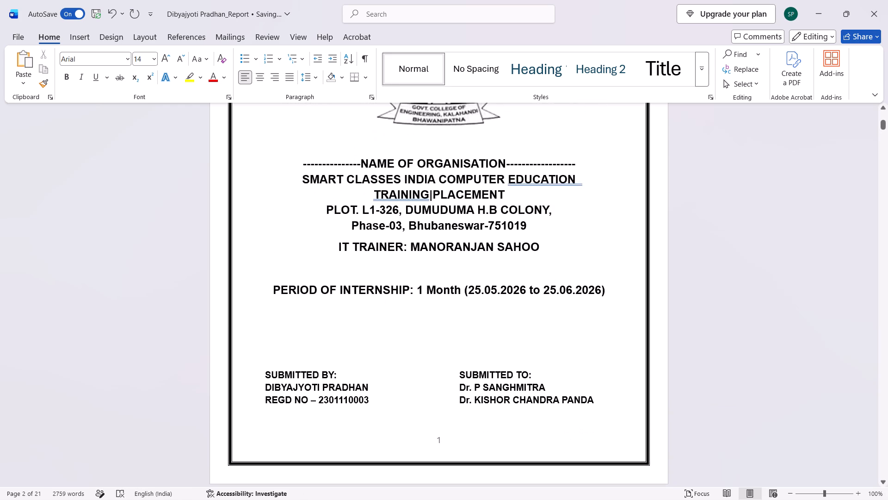
pyautogui.scroll(1, 426, 190)
pyautogui.scroll(-13, 426, 190)
pyautogui.scroll(1, 445, 224)
pyautogui.scroll(-20, 445, 225)
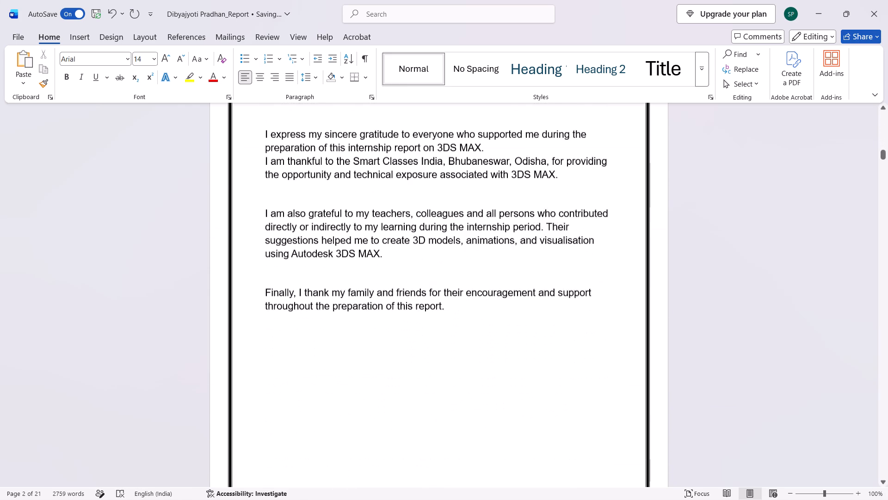
pyautogui.click(418, 184)
pyautogui.scroll(2, 420, 196)
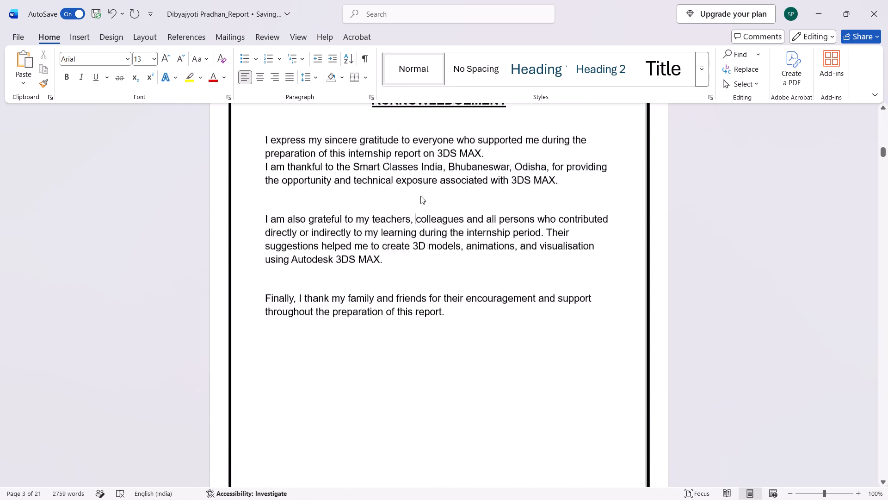
pyautogui.scroll(18, 420, 196)
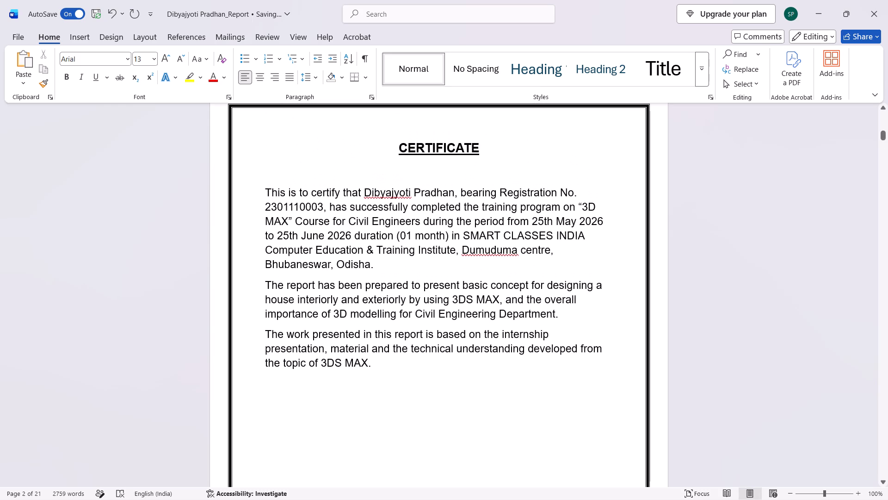
# Set the font size of the three CERTIFICATE body paragraphs explicitly to 14.
pyautogui.moveTo(265, 198); pyautogui.dragTo(426, 375)
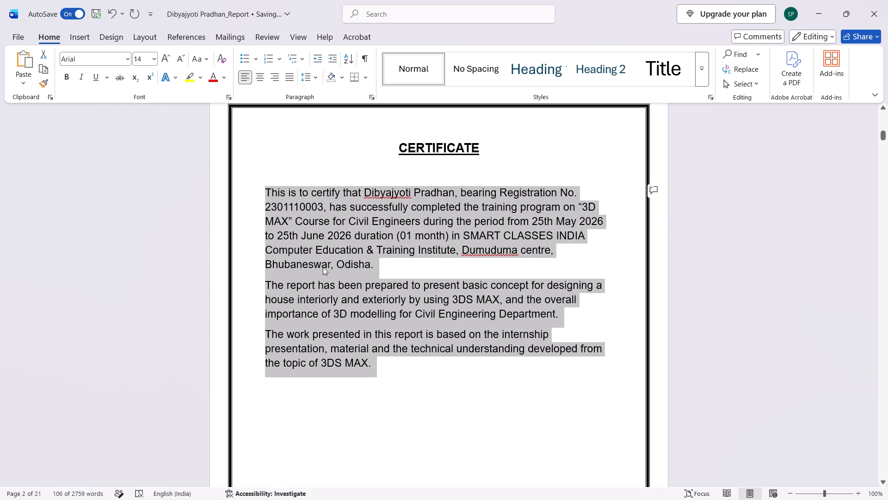
pyautogui.click(140, 62)
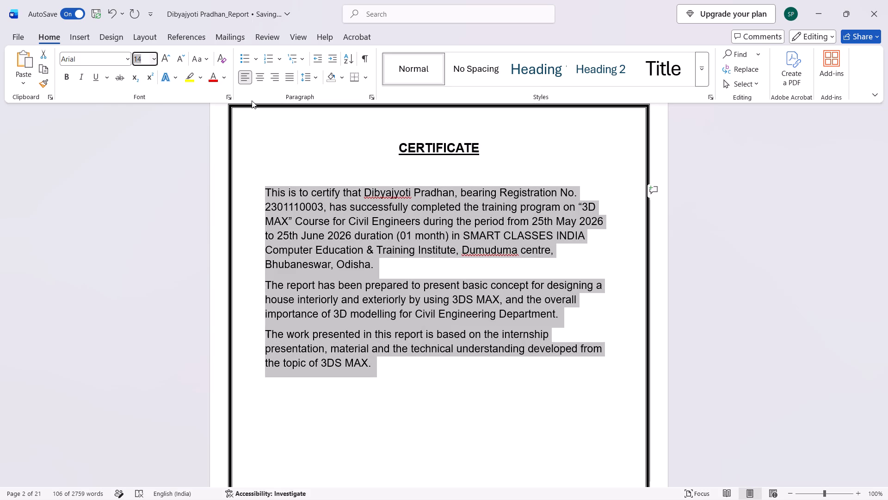
pyautogui.press('1')
pyautogui.press('4')
pyautogui.press('Return')
pyautogui.click(387, 273)
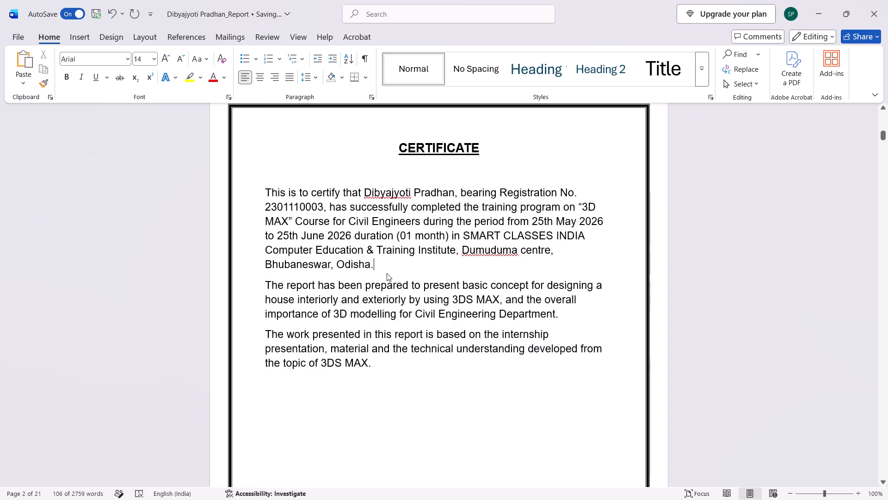
# Set the font size of all the ACKNOWLEDGEMENT body paragraphs to 14.
pyautogui.scroll(-19, 387, 273)
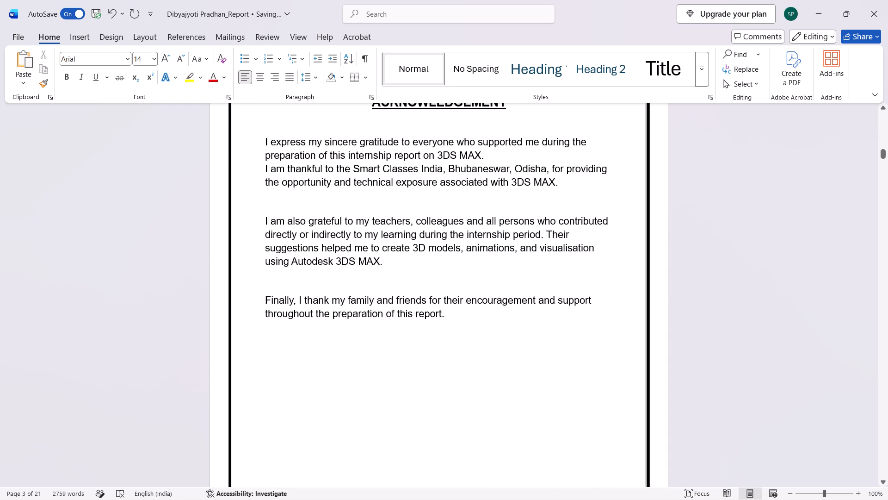
pyautogui.moveTo(265, 143); pyautogui.dragTo(266, 142)
pyautogui.moveTo(266, 142); pyautogui.dragTo(500, 325)
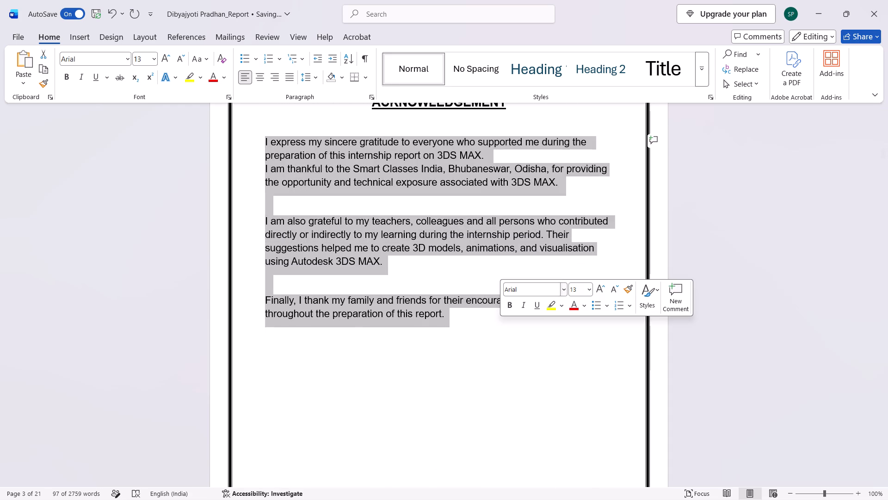
pyautogui.click(578, 288)
pyautogui.write('14')
pyautogui.press('Return')
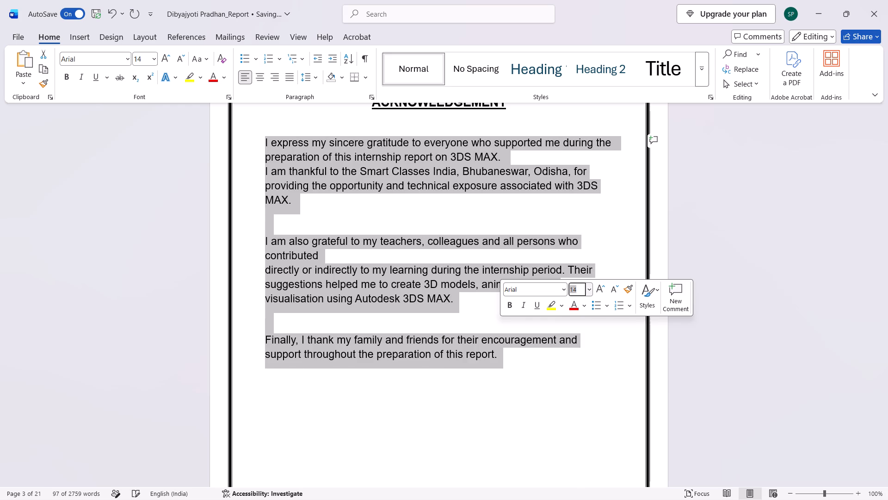
pyautogui.click(430, 243)
# Insert a blank line after the first and second CERTIFICATE paragraphs to separate the three paragraphs.
pyautogui.scroll(11, 379, 215)
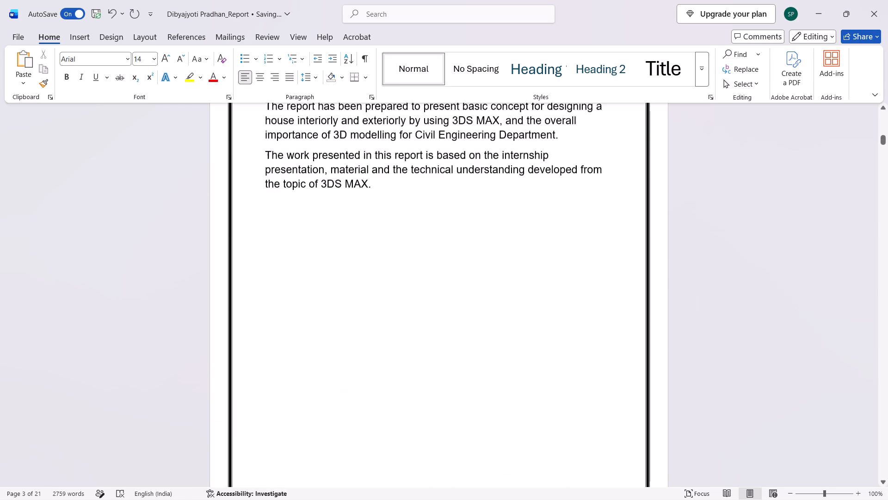
pyautogui.scroll(8, 354, 196)
pyautogui.click(398, 272)
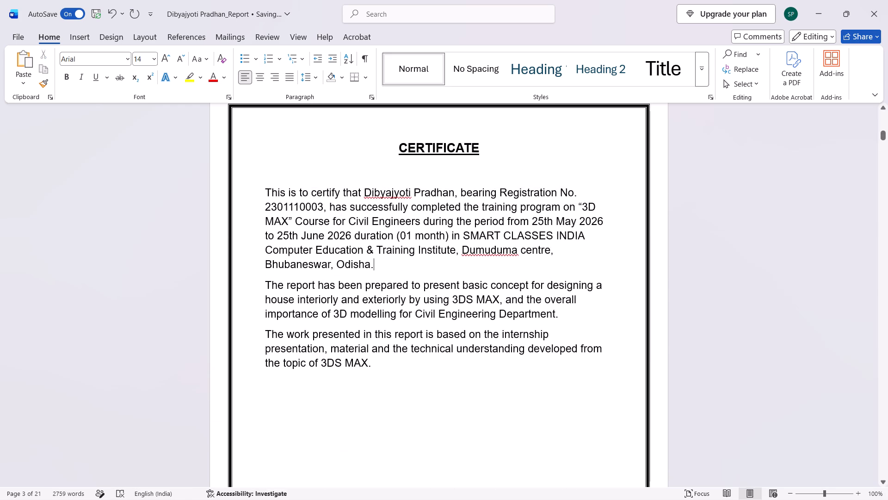
pyautogui.press('Return')
pyautogui.click(593, 343)
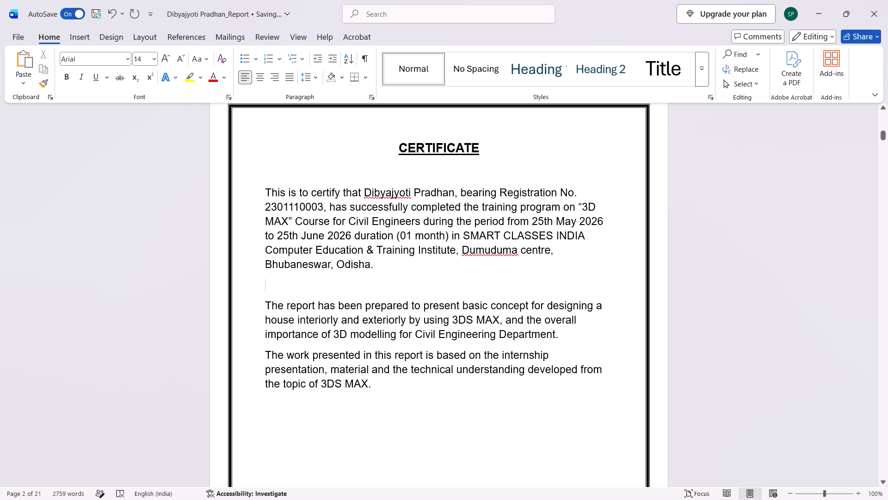
pyautogui.press('Return')
# Review the layout and spacing of the report's pages in a zoomed-out view, comparing the front-matter pages.
pyautogui.scroll(-2, 611, 335)
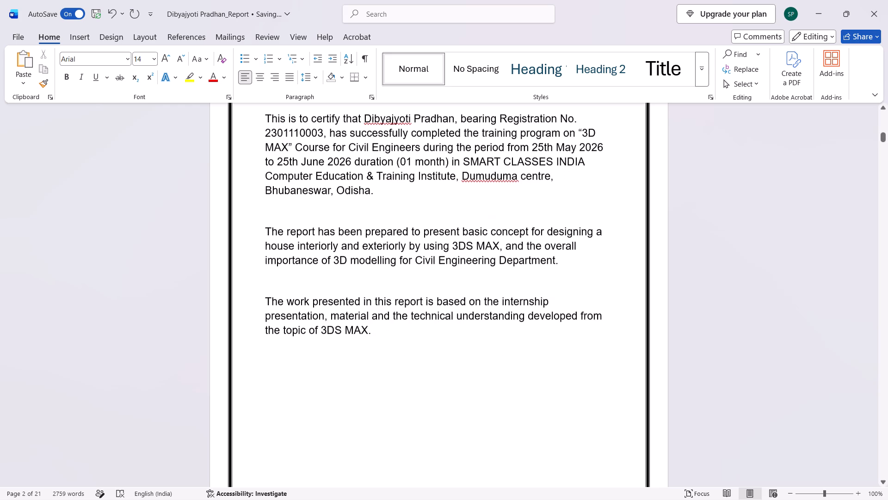
pyautogui.scroll(2, 595, 327)
pyautogui.scroll(-15, 484, 272)
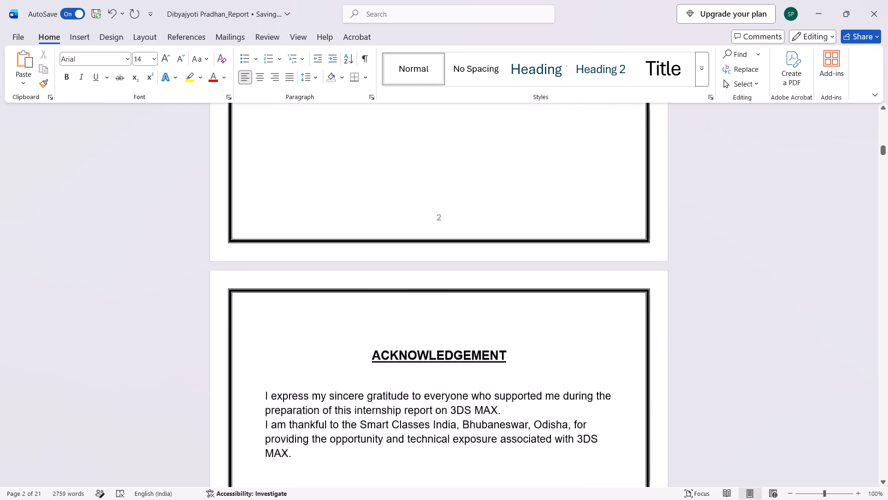
pyautogui.scroll(-8, 541, 294)
pyautogui.scroll(-15, 553, 289)
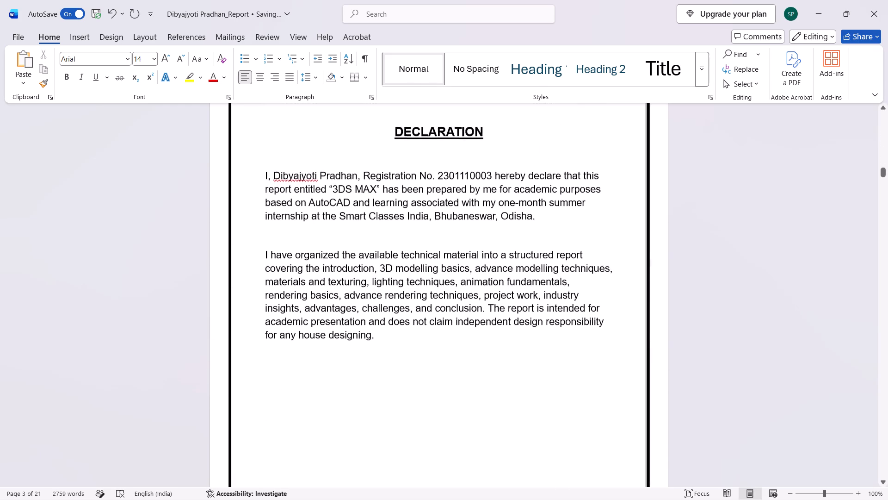
pyautogui.scroll(4, 569, 303)
pyautogui.keyDown('ctrl'); pyautogui.scroll(-4, 569, 303); pyautogui.keyUp('ctrl')
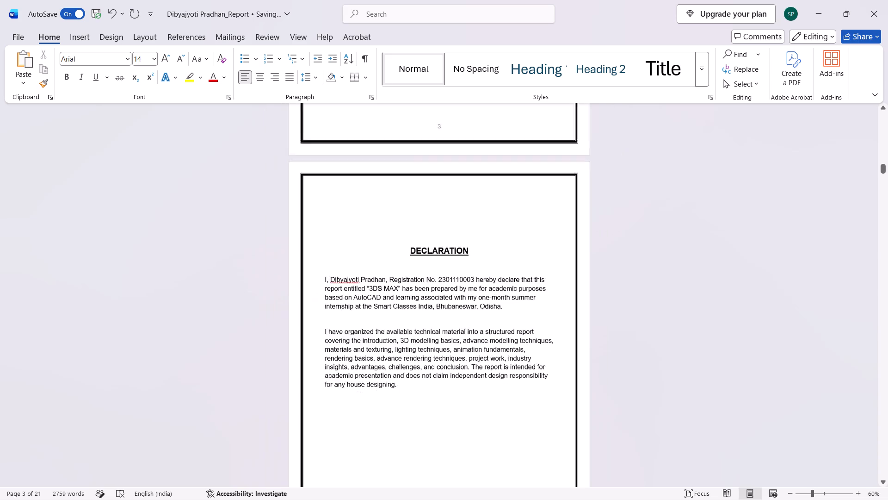
pyautogui.keyDown('ctrl'); pyautogui.scroll(-3, 569, 303); pyautogui.keyUp('ctrl')
pyautogui.scroll(1, 592, 311)
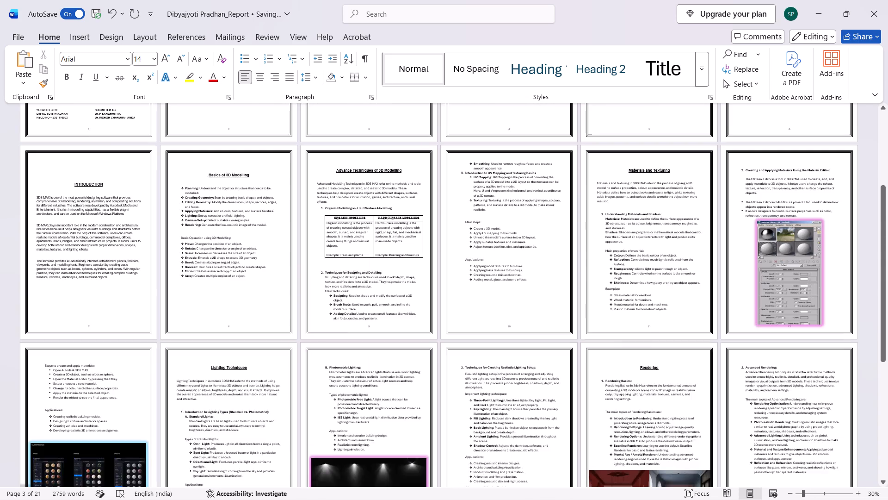
pyautogui.scroll(1, 592, 311)
pyautogui.keyDown('ctrl'); pyautogui.scroll(2, 592, 311); pyautogui.keyUp('ctrl')
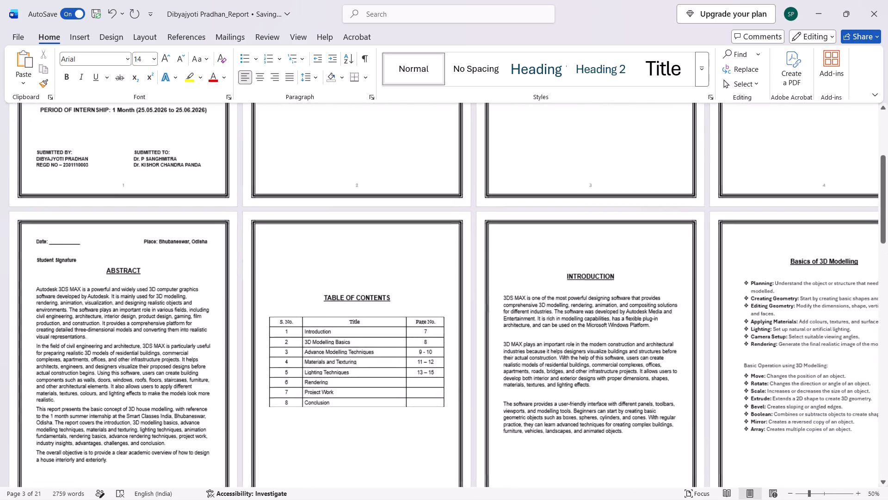
pyautogui.keyDown('ctrl'); pyautogui.scroll(1, 592, 306); pyautogui.keyUp('ctrl')
pyautogui.scroll(1, 592, 306)
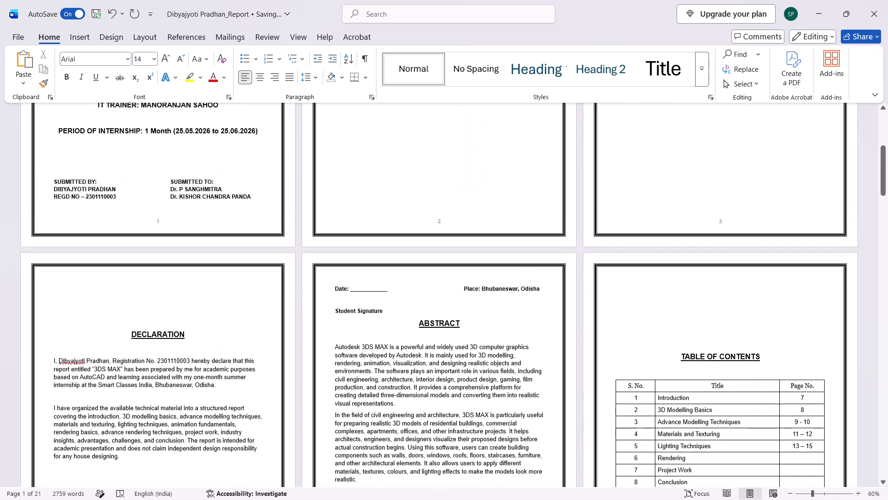
pyautogui.keyDown('ctrl'); pyautogui.scroll(1, 592, 306); pyautogui.keyUp('ctrl')
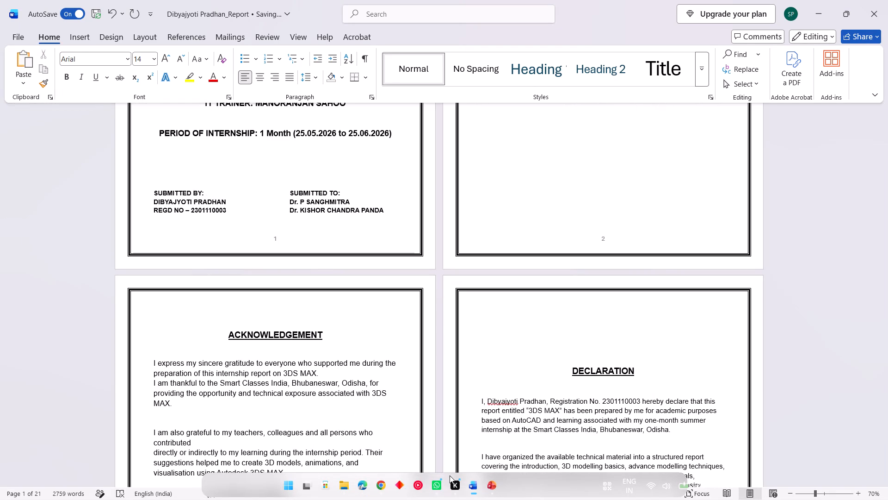
# Switch to the HOSTEL SNACKS spreadsheet in Chrome and extend cell J10 of the Personal P/L Calculator sheet to read 100+50.
pyautogui.click(378, 492)
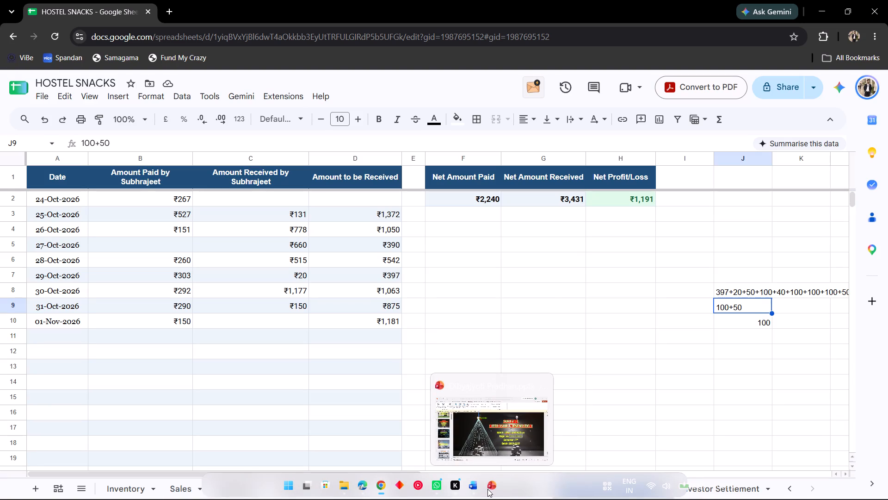
pyautogui.click(471, 486)
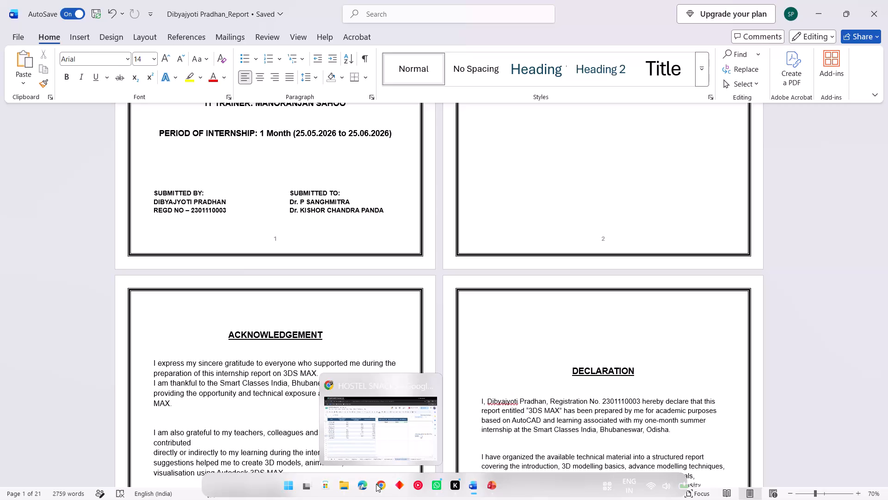
pyautogui.click(384, 480)
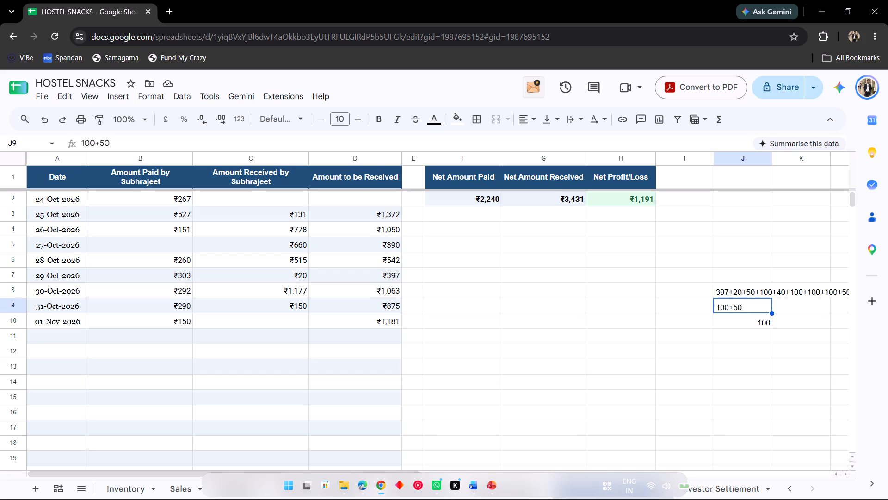
pyautogui.click(728, 317)
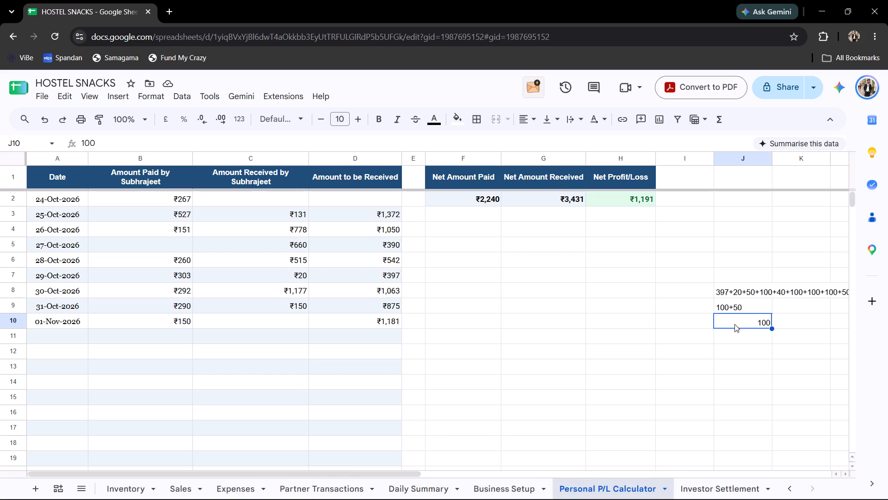
pyautogui.click(120, 137)
pyautogui.write('+50')
pyautogui.press('Return')
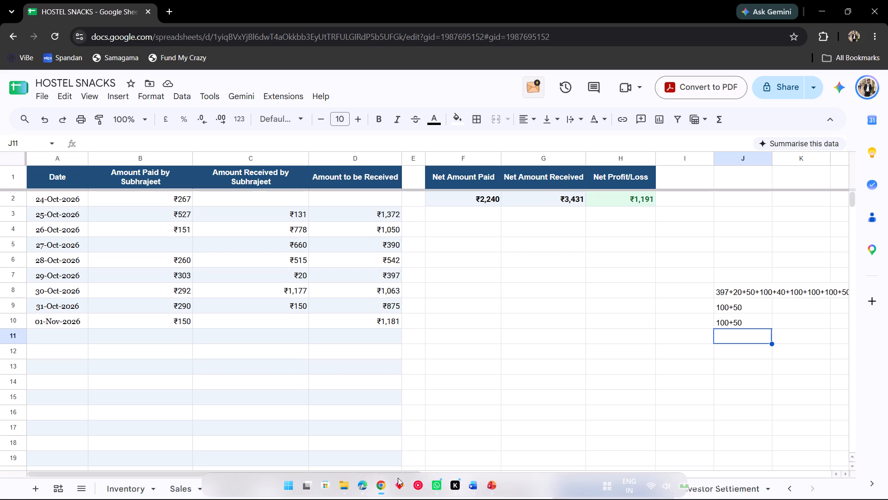
# Return to the Word report and delete three blank lines above the DECLARATION heading.
pyautogui.click(470, 485)
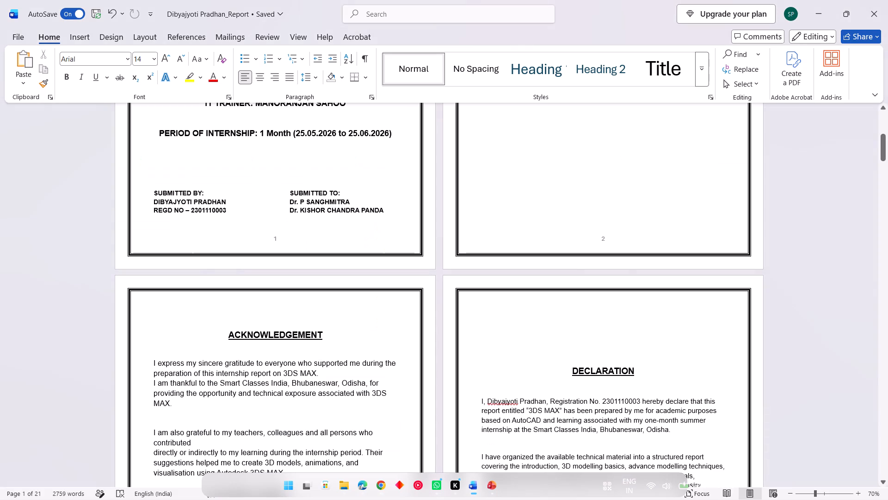
pyautogui.scroll(-6, 484, 295)
pyautogui.scroll(18, 484, 295)
pyautogui.scroll(-3, 535, 277)
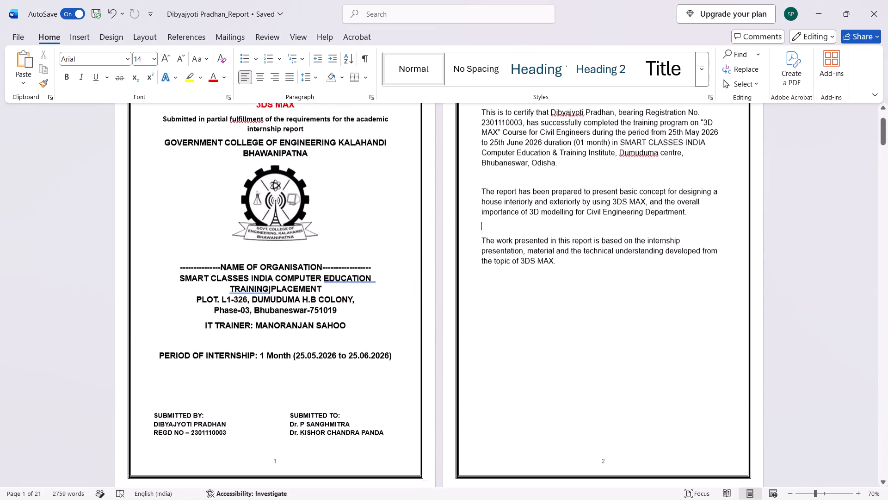
pyautogui.click(561, 264)
pyautogui.scroll(-6, 304, 426)
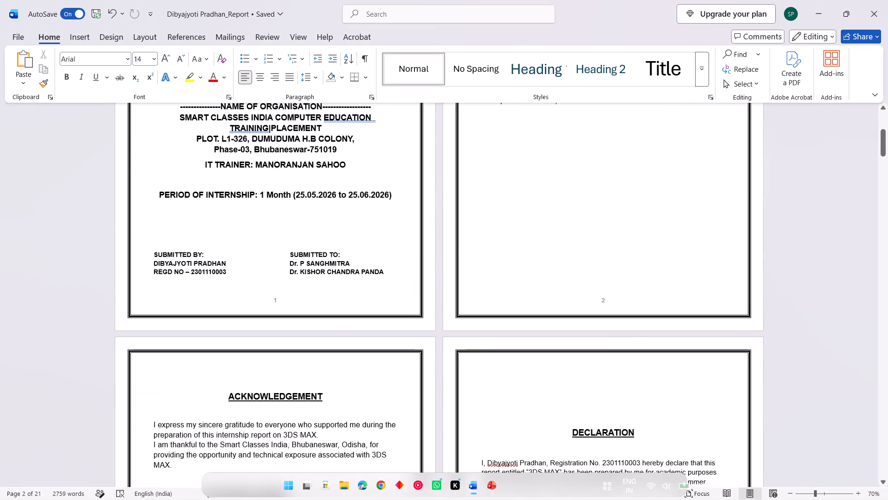
pyautogui.click(514, 411)
pyautogui.press('BackSpace')
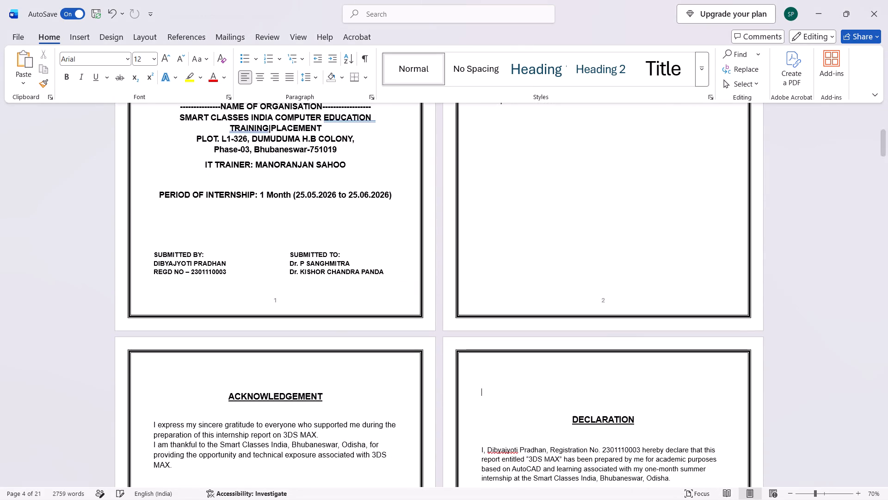
pyautogui.click(500, 416)
pyautogui.click(500, 408)
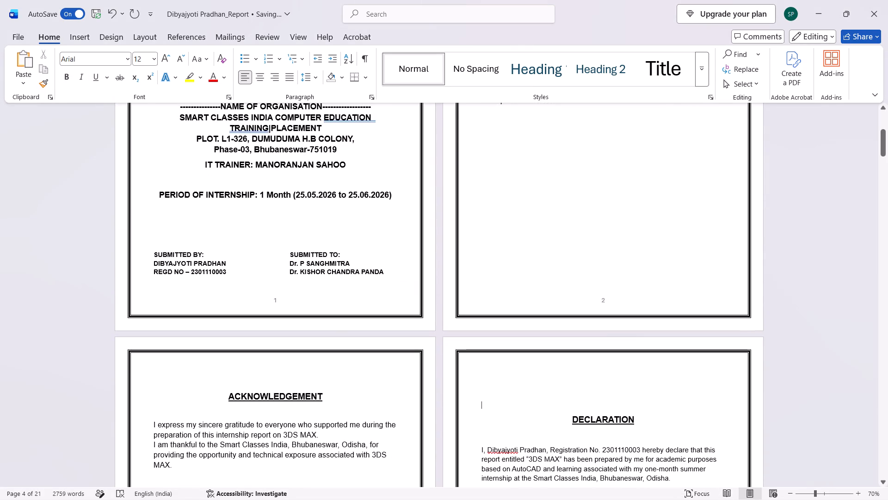
pyautogui.press('BackSpace')
pyautogui.press('BackSpace')
# Set the font size of both DECLARATION body paragraphs to 14, leaving out the date, place and signature lines.
pyautogui.scroll(-7, 509, 405)
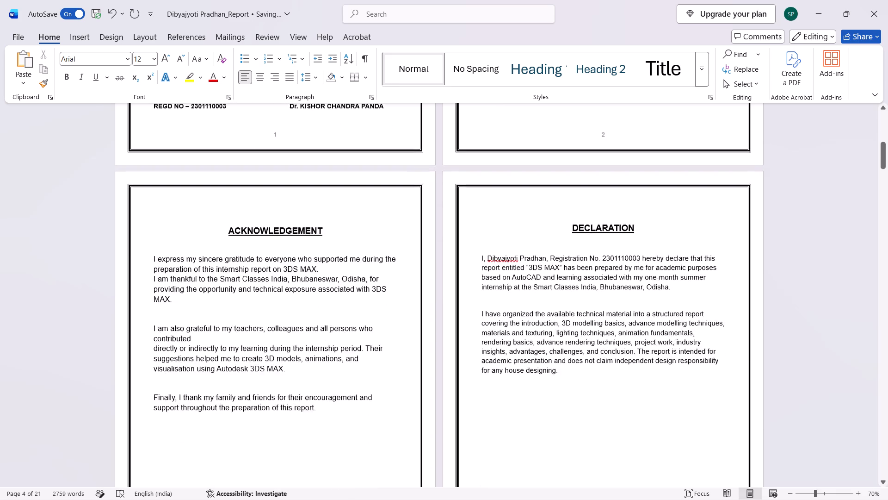
pyautogui.scroll(-2, 506, 393)
pyautogui.scroll(4, 479, 370)
pyautogui.click(538, 388)
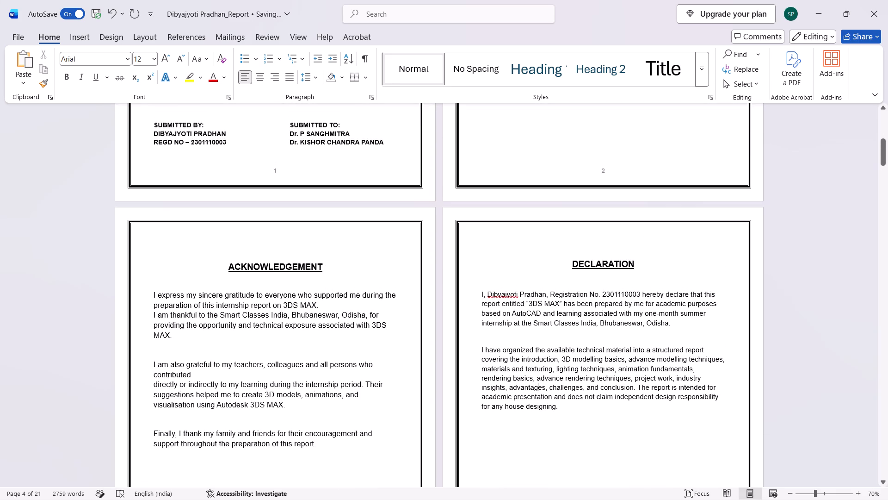
pyautogui.click(288, 327)
pyautogui.moveTo(477, 296); pyautogui.dragTo(600, 420)
pyautogui.scroll(-8, 600, 420)
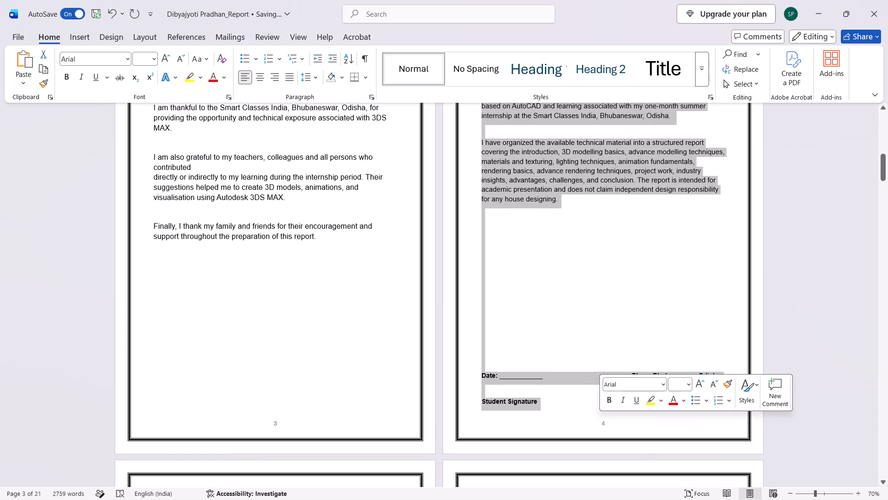
pyautogui.click(558, 408)
pyautogui.click(526, 396)
pyautogui.scroll(2, 503, 345)
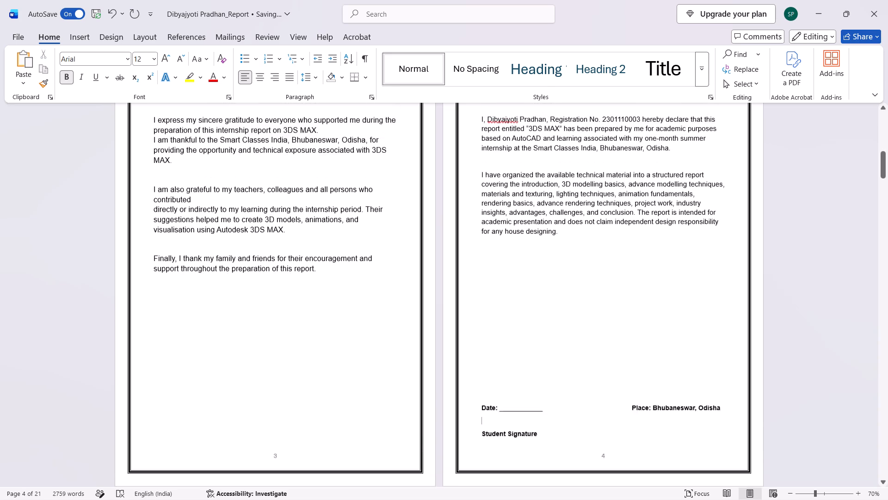
pyautogui.scroll(1, 503, 339)
pyautogui.scroll(-1, 538, 413)
pyautogui.moveTo(542, 276); pyautogui.dragTo(437, 144)
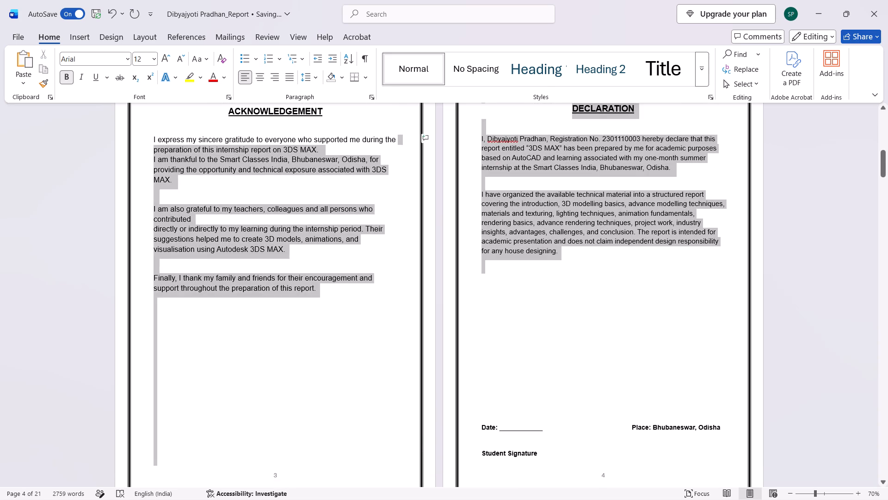
pyautogui.moveTo(437, 144); pyautogui.dragTo(473, 143)
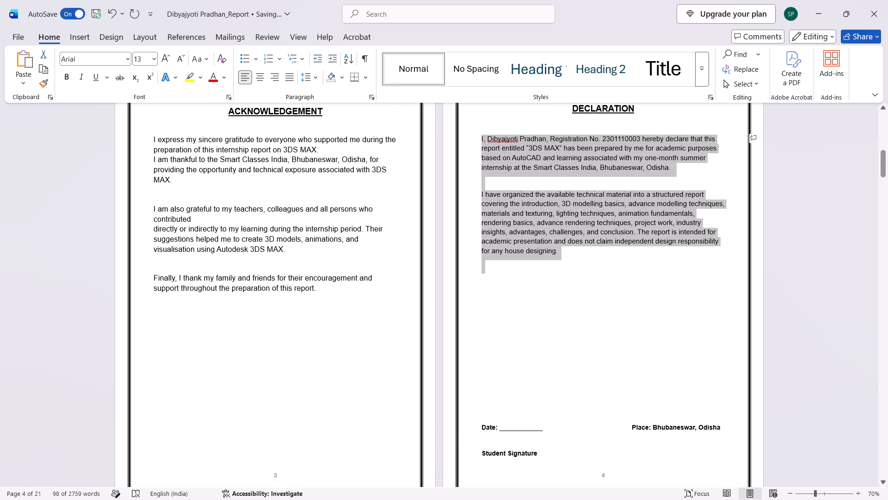
pyautogui.click(137, 55)
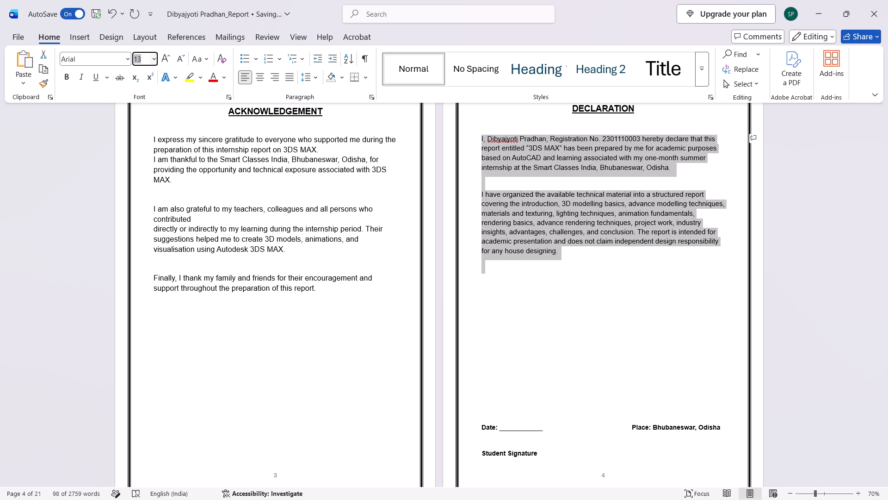
pyautogui.write('14')
pyautogui.press('Return')
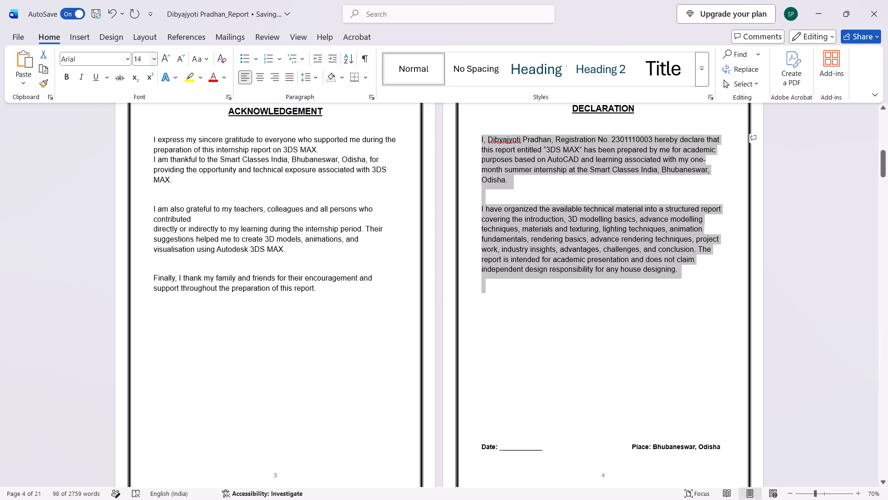
# Remove one blank line above the Date line so that Student Signature fits on the DECLARATION page.
pyautogui.scroll(-3, 462, 160)
pyautogui.click(500, 319)
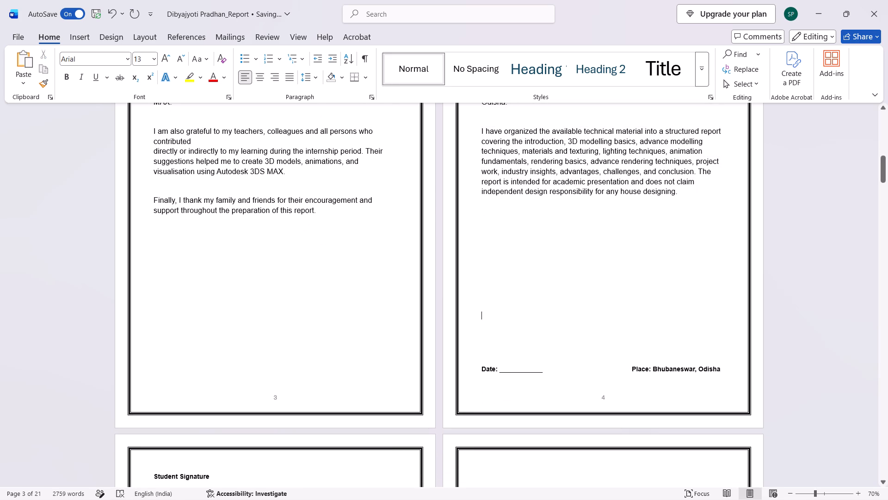
pyautogui.press('BackSpace')
pyautogui.press('BackSpace')
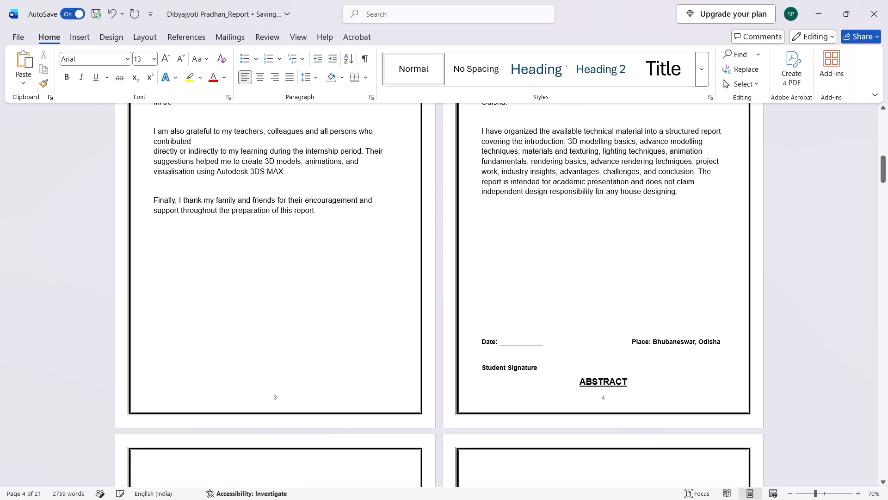
pyautogui.press('Return')
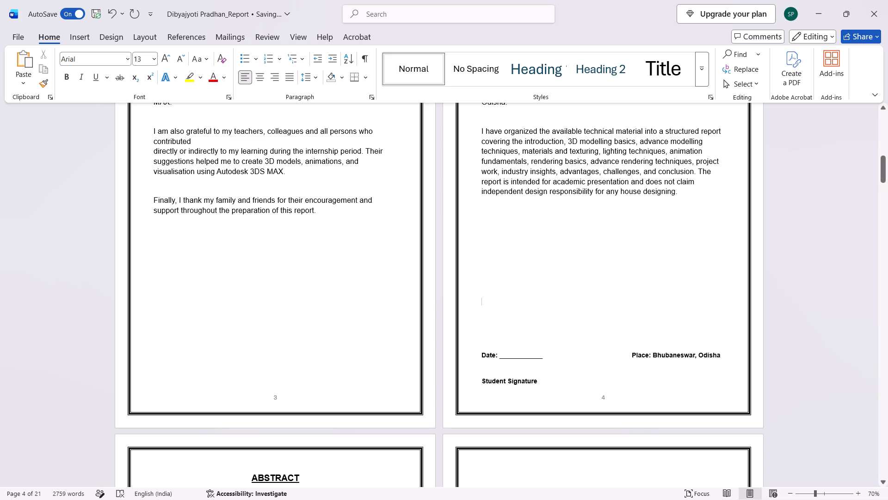
# Set the font size of the Date, Place and Student Signature lines on the DECLARATION page to 13.
pyautogui.moveTo(483, 357); pyautogui.dragTo(553, 380)
pyautogui.click(629, 349)
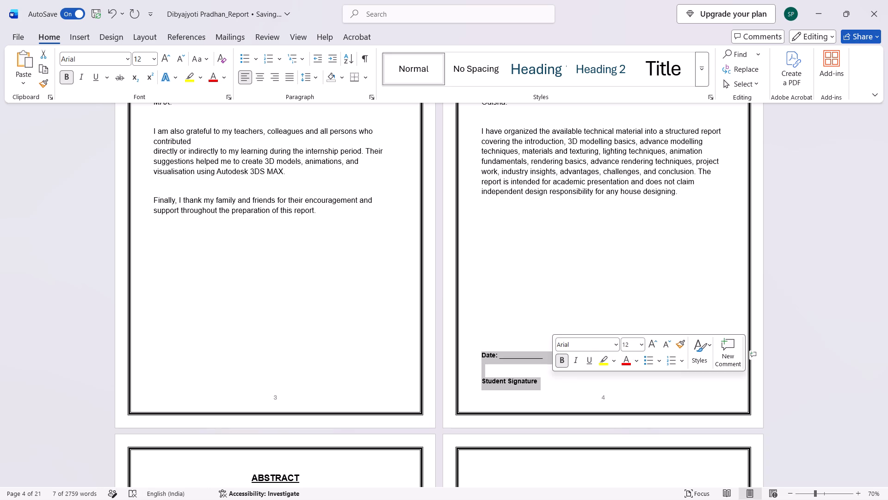
pyautogui.click(629, 345)
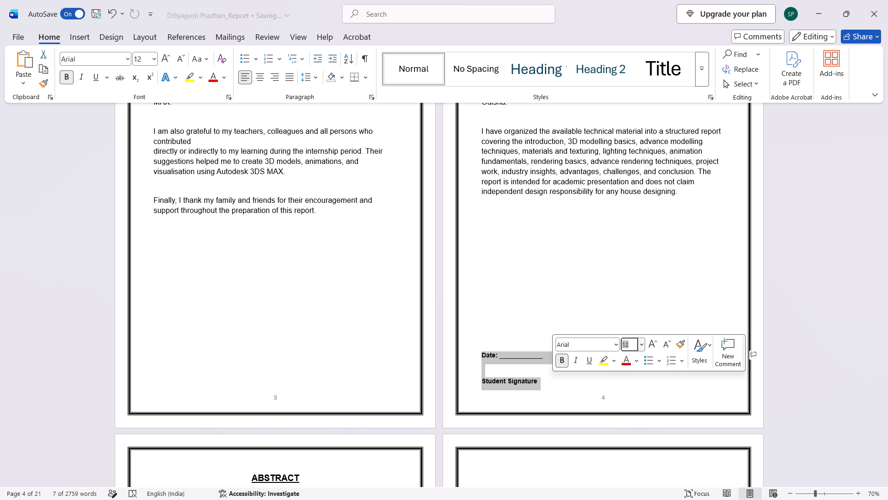
pyautogui.write('13')
pyautogui.press('Return')
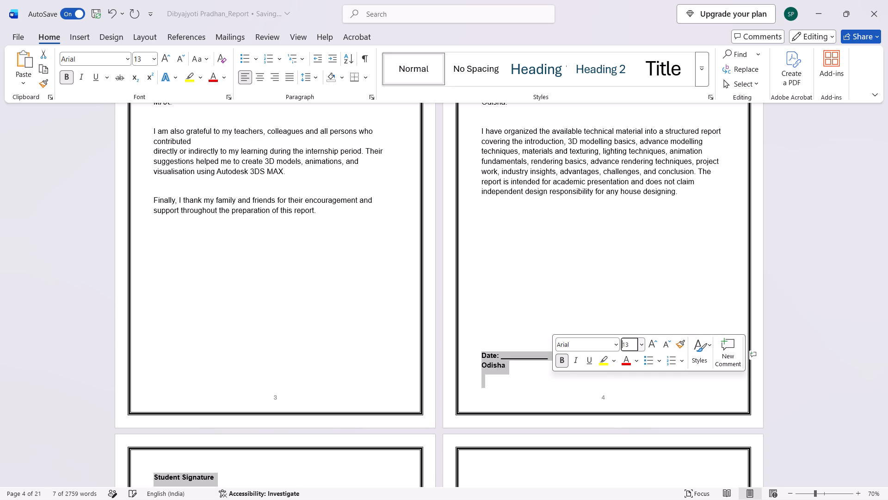
pyautogui.click(530, 313)
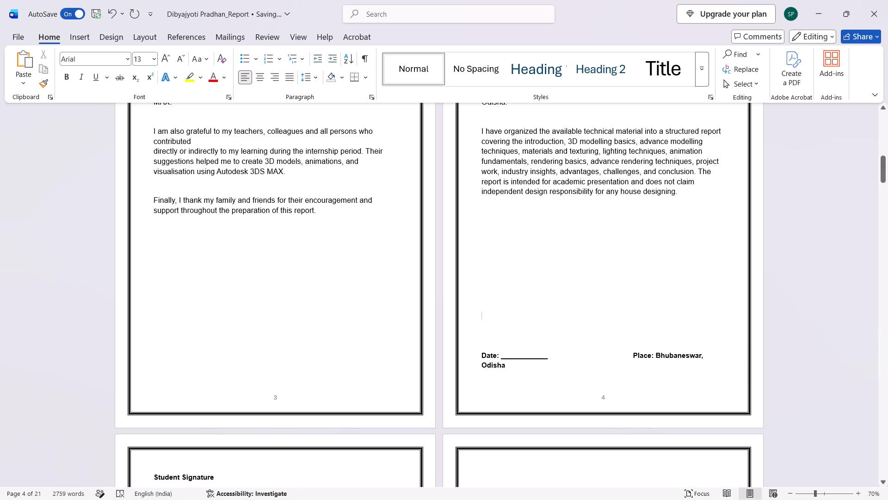
# Remove one tab gap between the Date and Place entries so that both fit on a single line.
pyautogui.click(501, 364)
pyautogui.scroll(-2, 597, 353)
pyautogui.scroll(1, 597, 353)
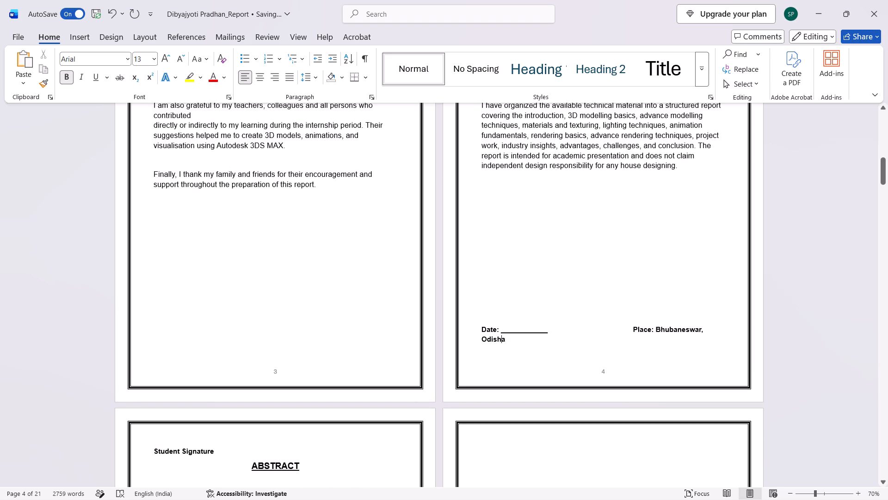
pyautogui.click(600, 332)
pyautogui.press('BackSpace')
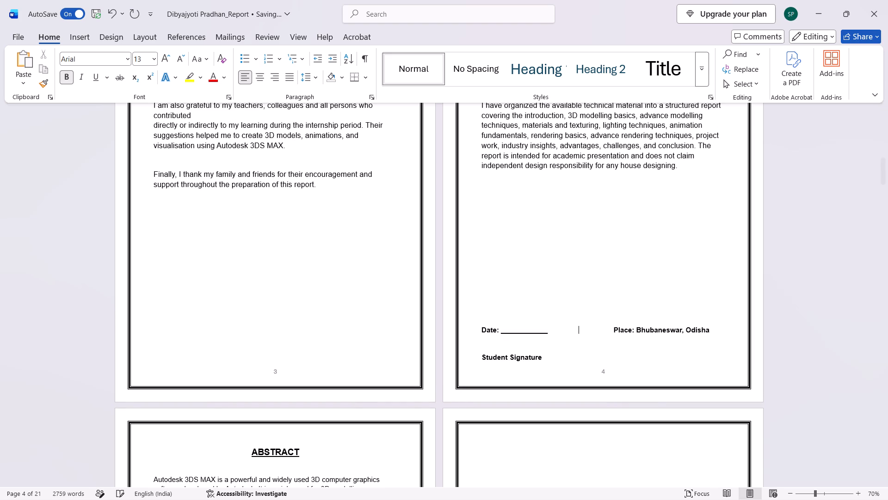
pyautogui.press('BackSpace')
pyautogui.press('Tab')
# Move the Date and signature block up one line, adding a blank line below Student Signature to keep ABSTRACT on its own page.
pyautogui.click(480, 330)
pyautogui.press('BackSpace')
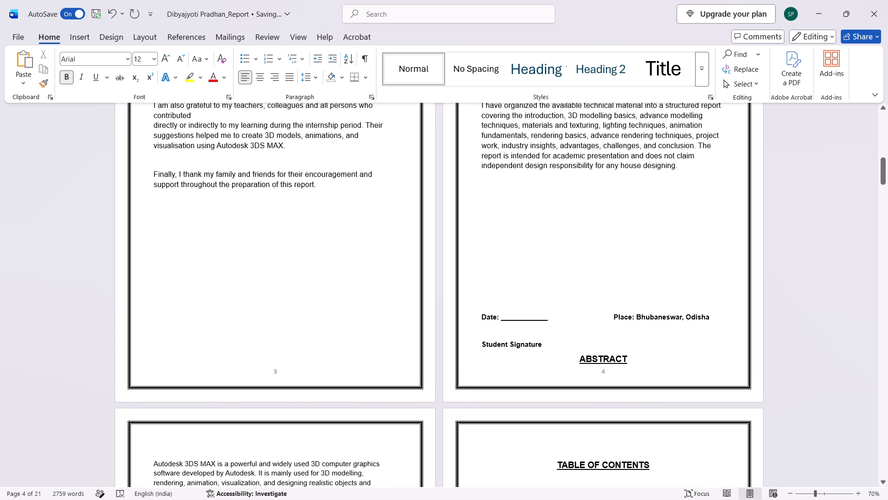
pyautogui.click(549, 342)
pyautogui.press('Return')
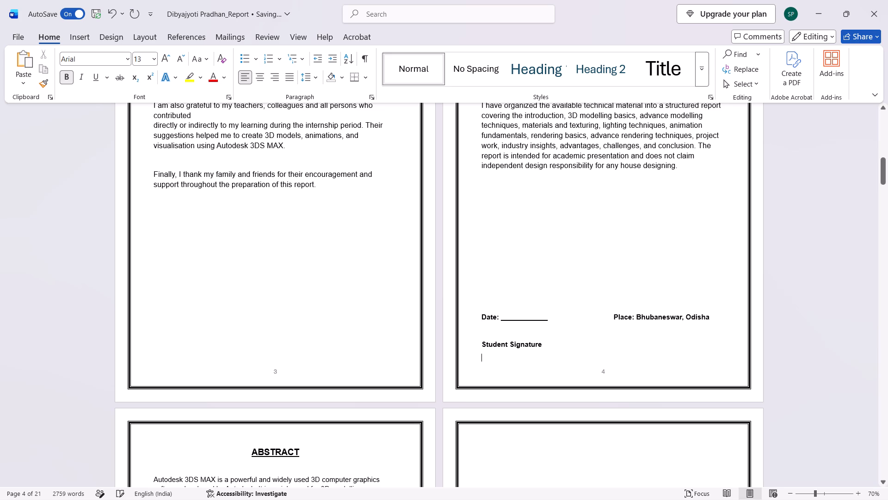
# Insert seven spaces before the Place entry to shift it out to the page's right text margin.
pyautogui.scroll(-2, 596, 328)
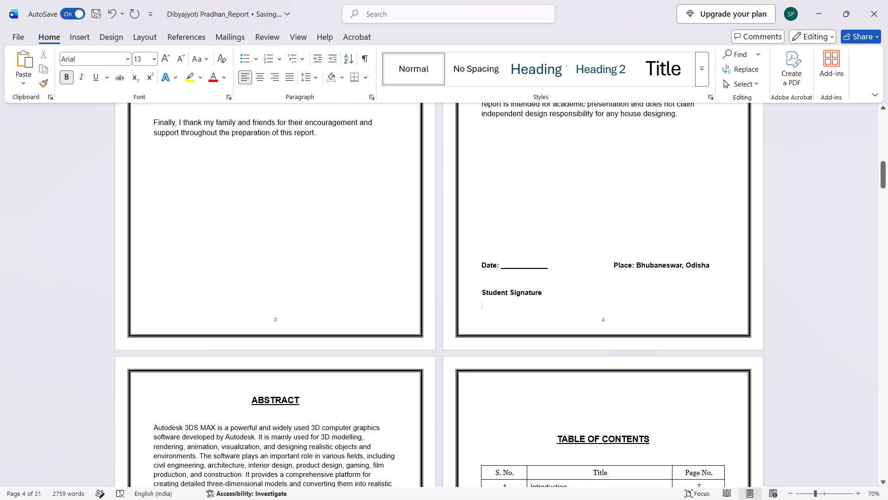
pyautogui.click(605, 272)
pyautogui.press('space')
pyautogui.press('space')
pyautogui.press('space')
pyautogui.press('space')
pyautogui.press('space')
pyautogui.press('space')
pyautogui.press('space')
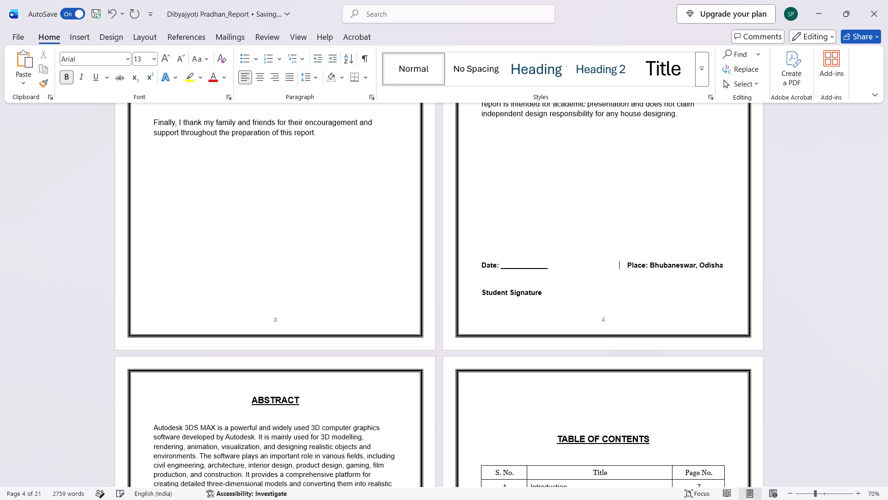
pyautogui.press('space')
pyautogui.press('BackSpace')
pyautogui.click(609, 291)
# Examine the font size and layout of the ABSTRACT body text in relation to the neighbouring pages.
pyautogui.scroll(-2, 608, 291)
pyautogui.scroll(-1, 520, 282)
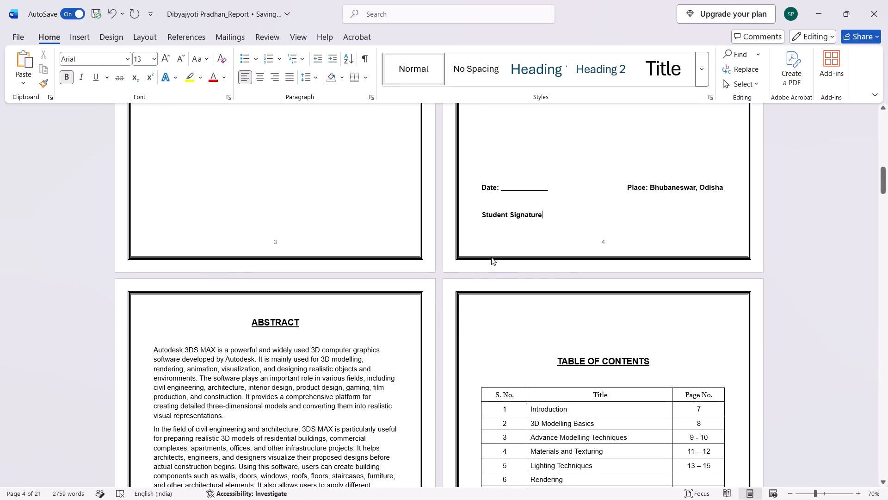
pyautogui.scroll(-2, 183, 325)
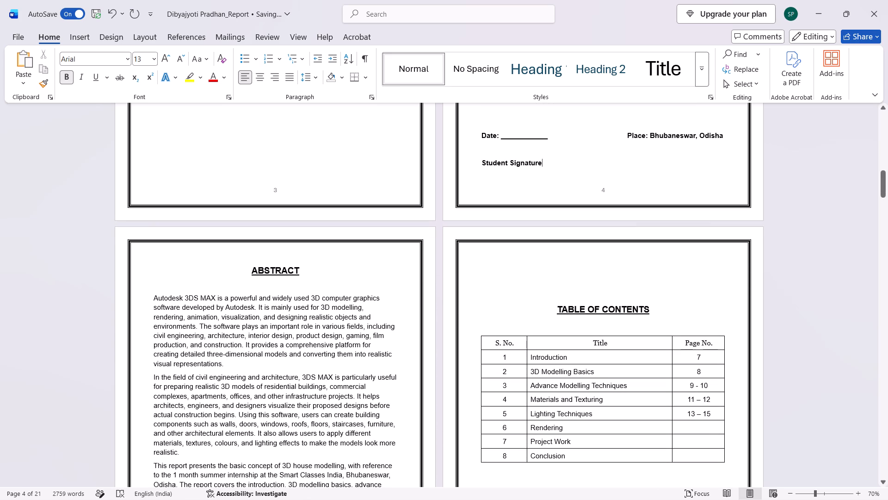
pyautogui.scroll(-1, 180, 306)
pyautogui.click(180, 306)
pyautogui.scroll(-2, 180, 306)
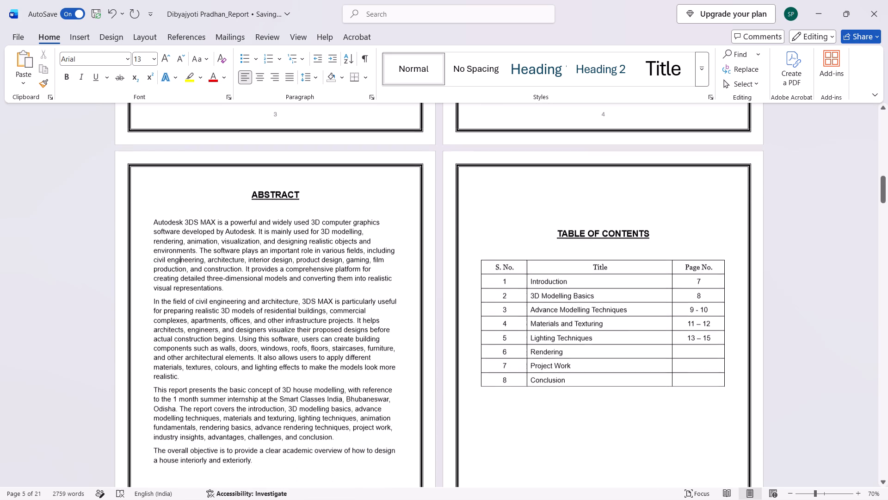
pyautogui.scroll(13, 180, 306)
pyautogui.scroll(-11, 430, 313)
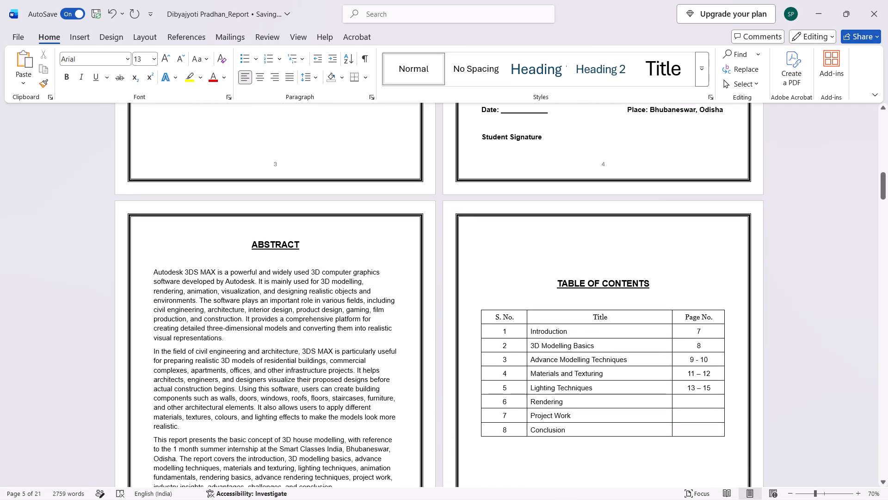
pyautogui.click(377, 329)
pyautogui.scroll(4, 409, 320)
pyautogui.scroll(-6, 364, 319)
pyautogui.scroll(-4, 200, 288)
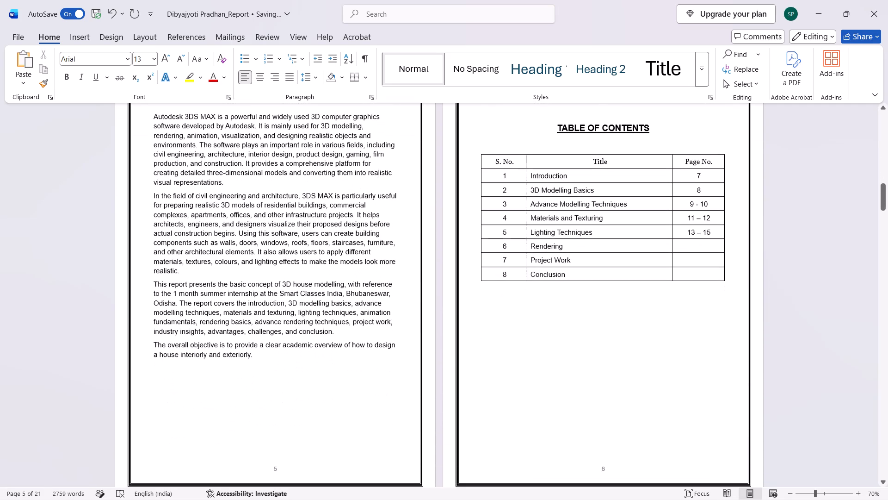
# Set the font size of all four ABSTRACT body paragraphs to 14, leaving out the heading.
pyautogui.moveTo(262, 350); pyautogui.dragTo(256, 352)
pyautogui.click(262, 369)
pyautogui.moveTo(264, 367); pyautogui.dragTo(185, 313)
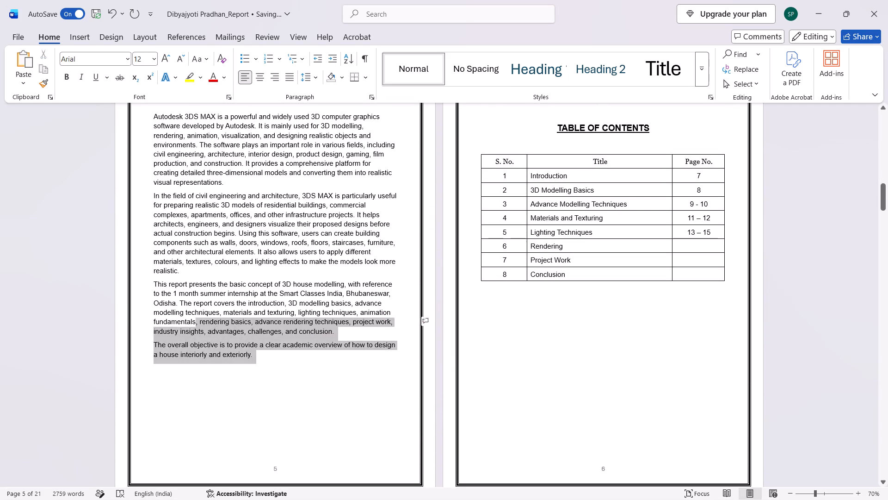
pyautogui.moveTo(185, 313); pyautogui.dragTo(155, 222)
pyautogui.scroll(4, 184, 312)
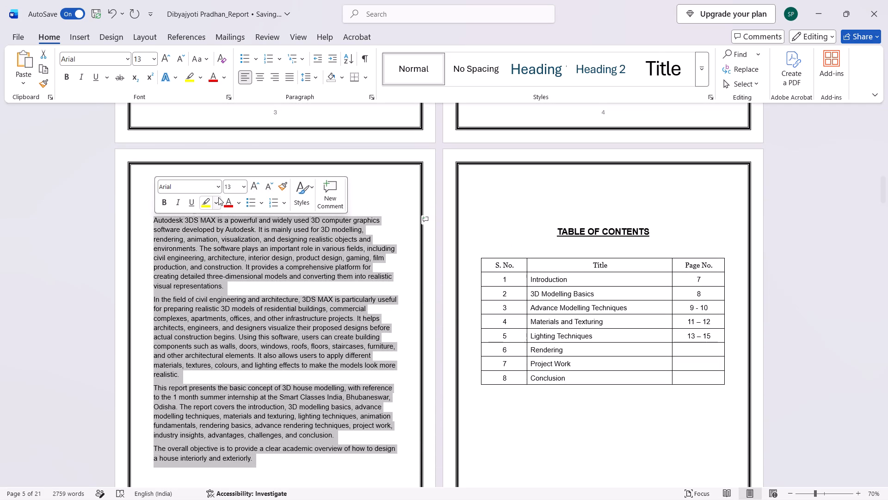
pyautogui.click(230, 187)
pyautogui.write('14')
pyautogui.press('Return')
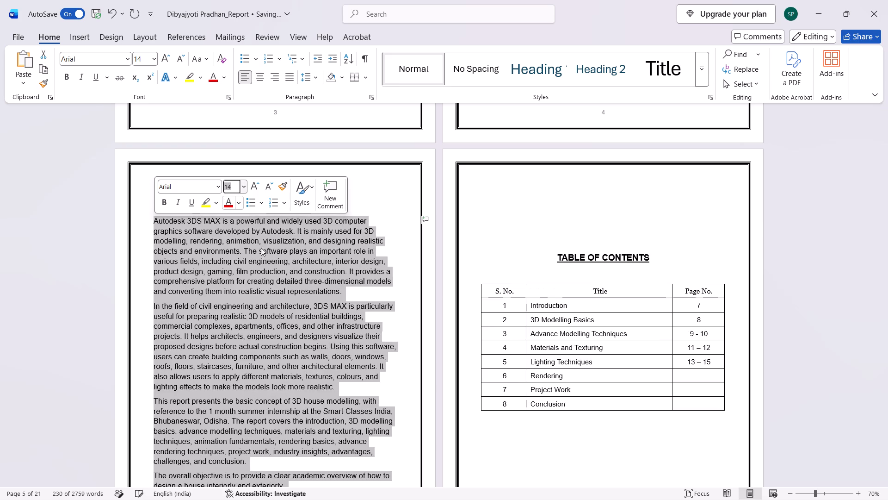
pyautogui.click(278, 304)
pyautogui.click(266, 192)
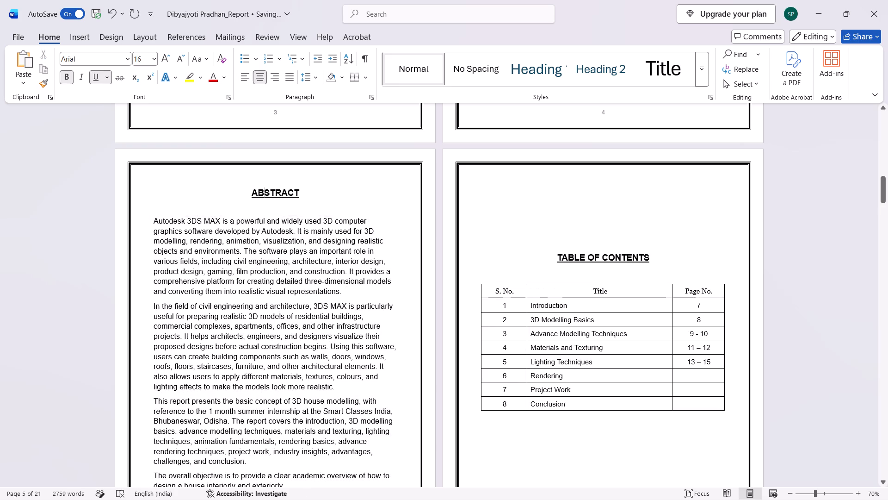
# Insert one blank line between each of the four ABSTRACT paragraphs.
pyautogui.click(332, 258)
pyautogui.scroll(-6, 335, 289)
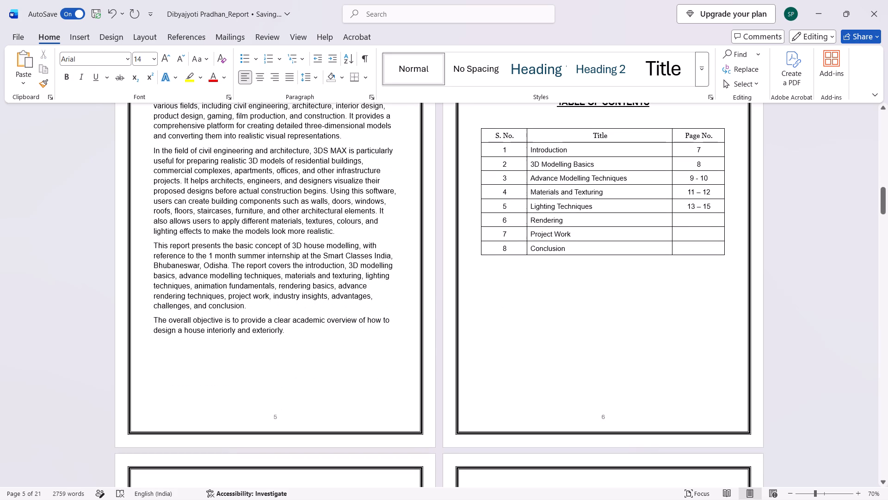
pyautogui.click(302, 312)
pyautogui.press('Return')
pyautogui.scroll(3, 302, 297)
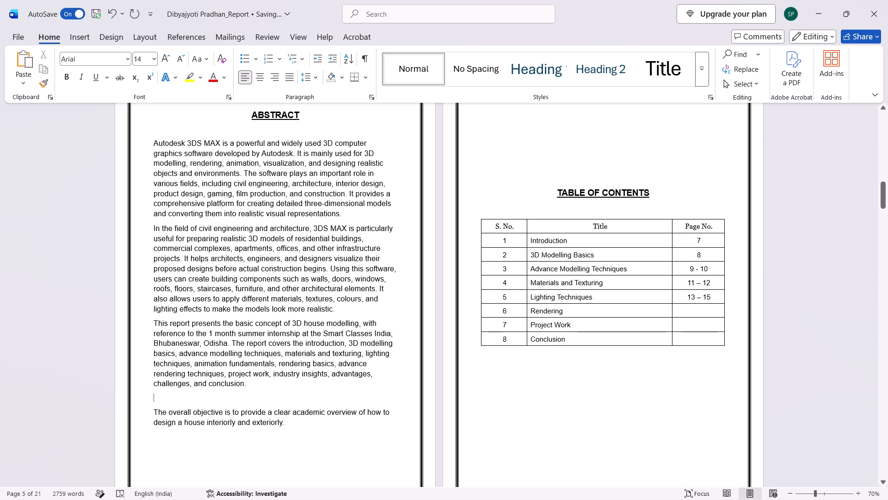
pyautogui.click(156, 231)
pyautogui.click(151, 230)
pyautogui.press('Return')
pyautogui.click(148, 340)
pyautogui.press('Return')
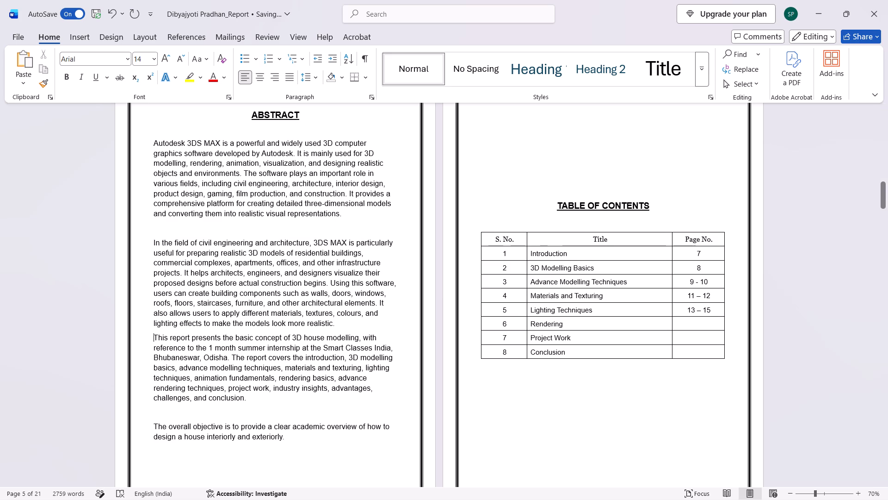
pyautogui.scroll(-6, 192, 326)
pyautogui.scroll(4, 365, 280)
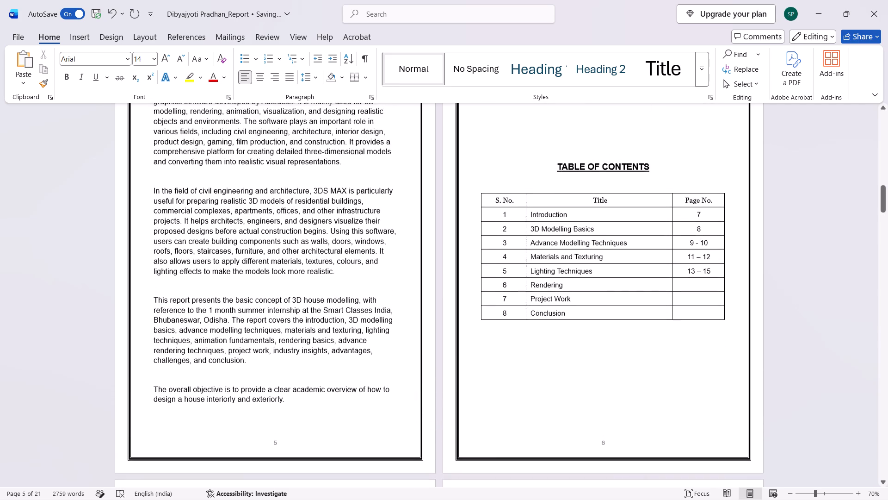
# Delete the eight blank lines above the TABLE OF CONTENTS heading so it sits level with the ABSTRACT heading.
pyautogui.scroll(3, 501, 231)
pyautogui.click(495, 208)
pyautogui.click(496, 227)
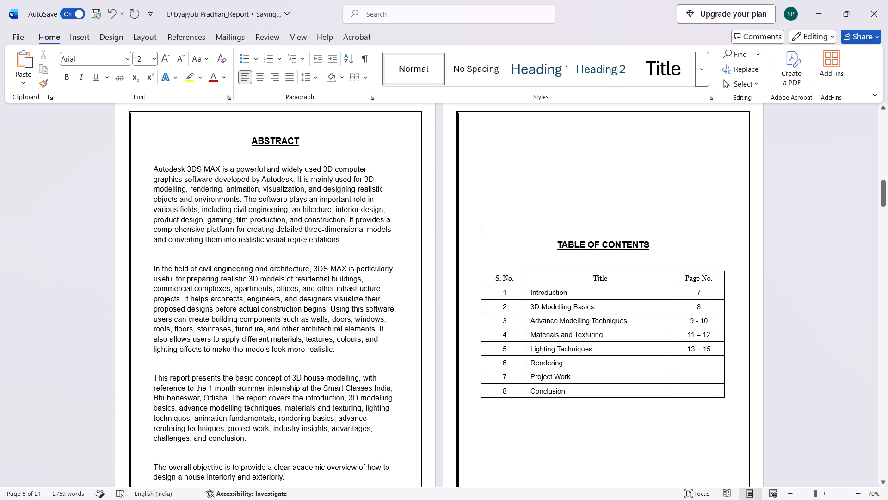
pyautogui.press('BackSpace')
pyautogui.press('BackSpace')
pyautogui.press('BackSpace')
pyautogui.press('BackSpace')
pyautogui.press('BackSpace')
pyautogui.press('BackSpace')
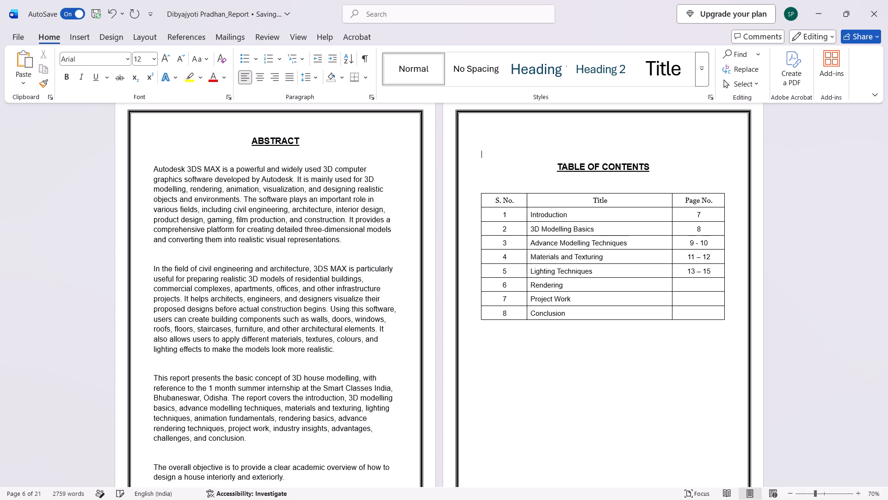
pyautogui.press('BackSpace')
pyautogui.press('BackSpace')
pyautogui.scroll(-4, 513, 260)
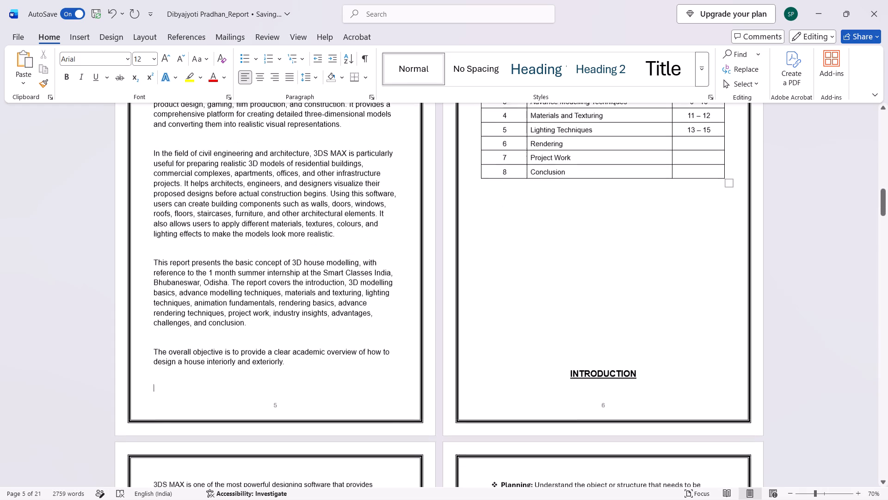
pyautogui.scroll(7, 512, 261)
pyautogui.scroll(-3, 512, 261)
pyautogui.scroll(2, 512, 261)
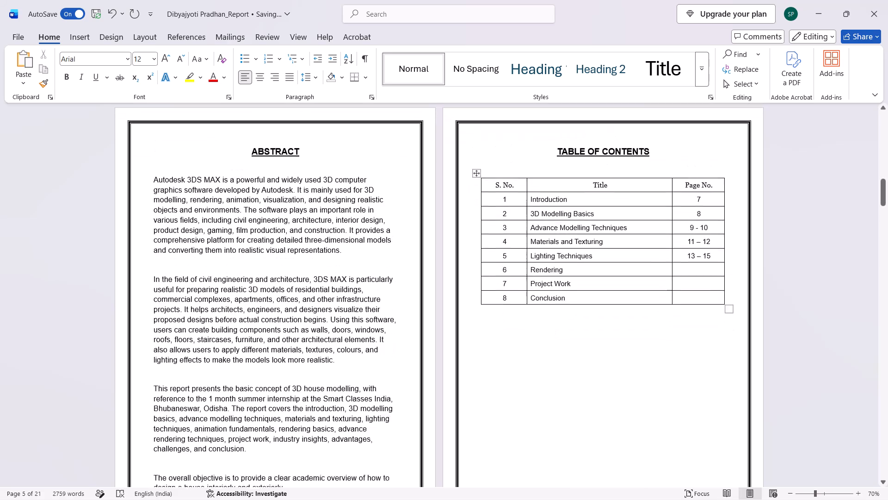
# Insert two blank lines above the TABLE OF CONTENTS heading.
pyautogui.scroll(1, 512, 261)
pyautogui.press('Return')
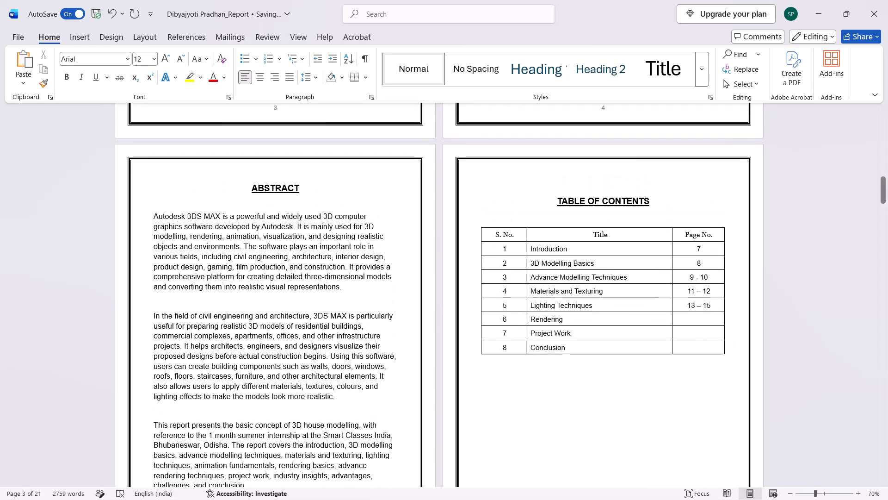
pyautogui.press('Return')
# Set the font size of the three INTRODUCTION body paragraphs to 14, leaving out the heading.
pyautogui.scroll(-4, 520, 253)
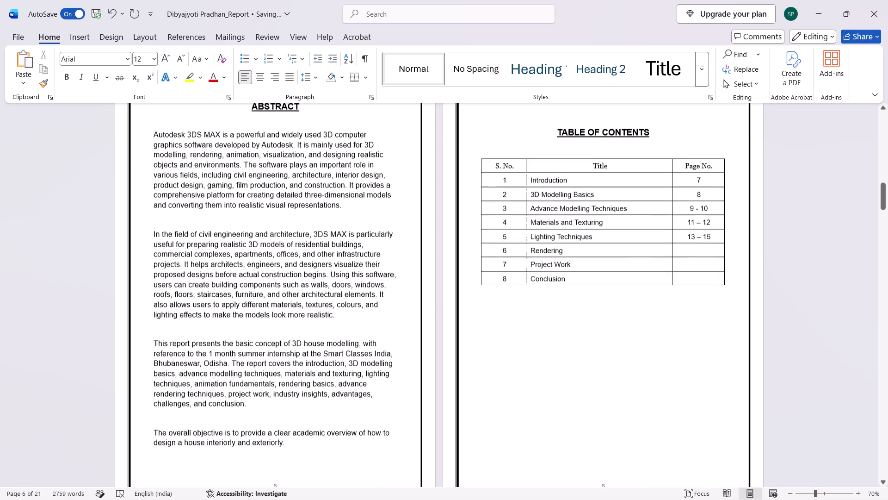
pyautogui.scroll(-10, 555, 284)
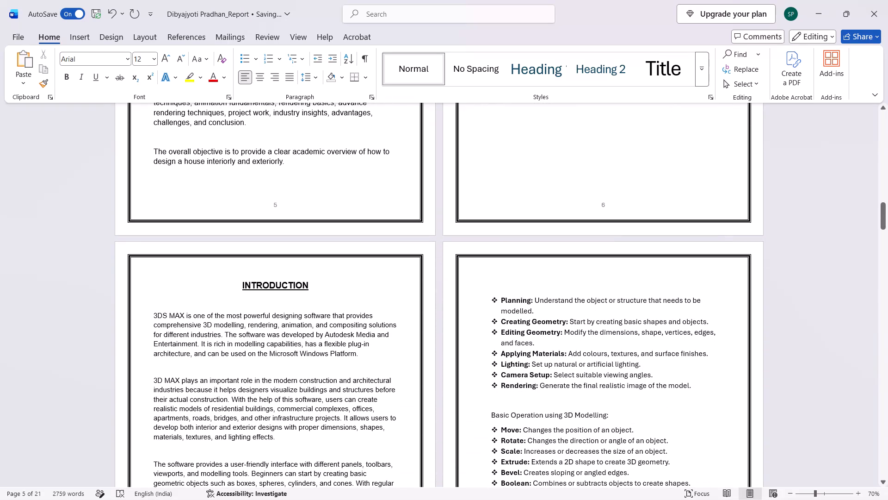
pyautogui.scroll(-2, 472, 296)
pyautogui.click(341, 276)
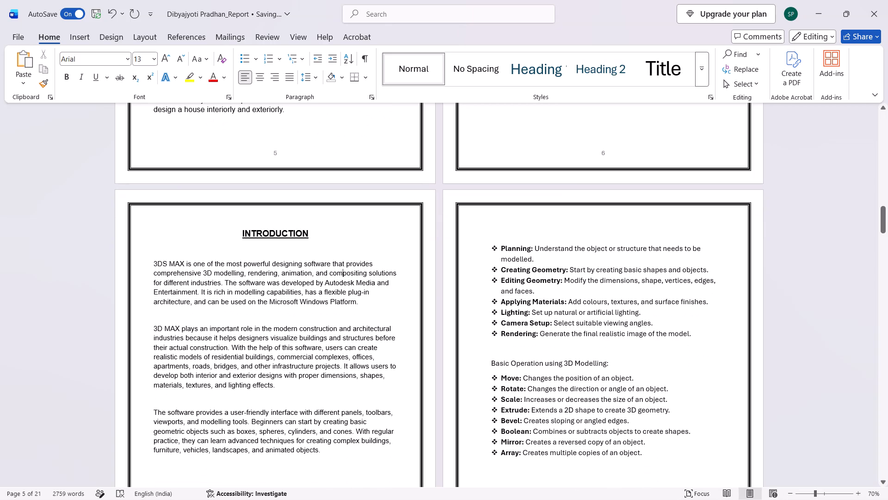
pyautogui.click(531, 304)
pyautogui.click(601, 311)
pyautogui.click(363, 302)
pyautogui.moveTo(154, 262); pyautogui.dragTo(155, 262)
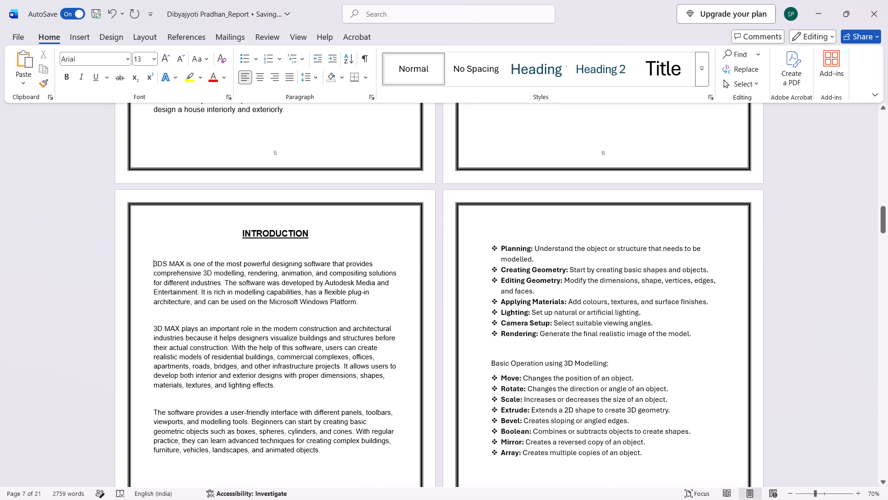
pyautogui.moveTo(155, 262); pyautogui.dragTo(336, 404)
pyautogui.scroll(-2, 305, 327)
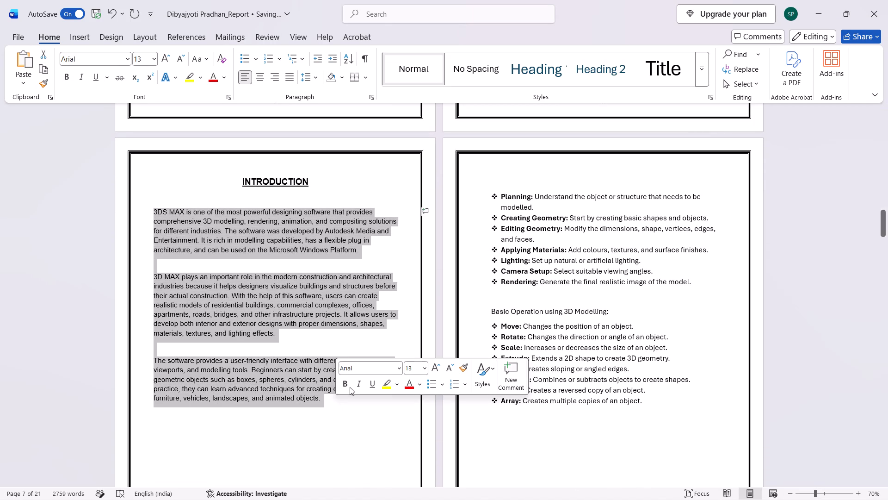
pyautogui.click(408, 367)
pyautogui.write('14')
pyautogui.press('Return')
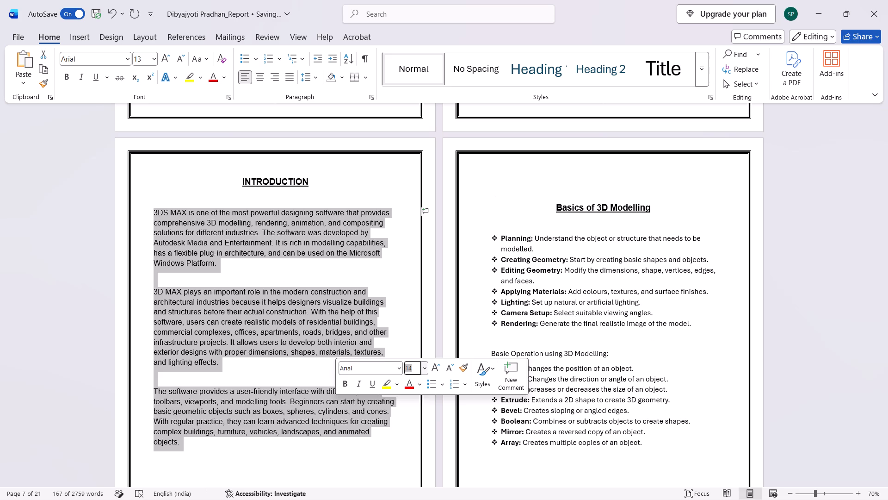
pyautogui.click(322, 278)
# Delete two blank lines below the INTRODUCTION text so the Basics of 3D Modelling heading sits level with the INTRODUCTION heading.
pyautogui.scroll(-6, 324, 277)
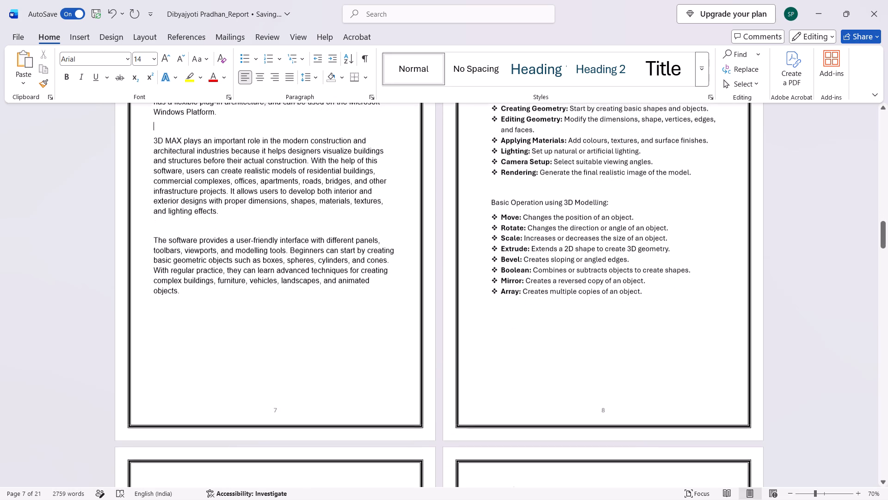
pyautogui.click(262, 352)
pyautogui.scroll(6, 268, 344)
pyautogui.press('BackSpace')
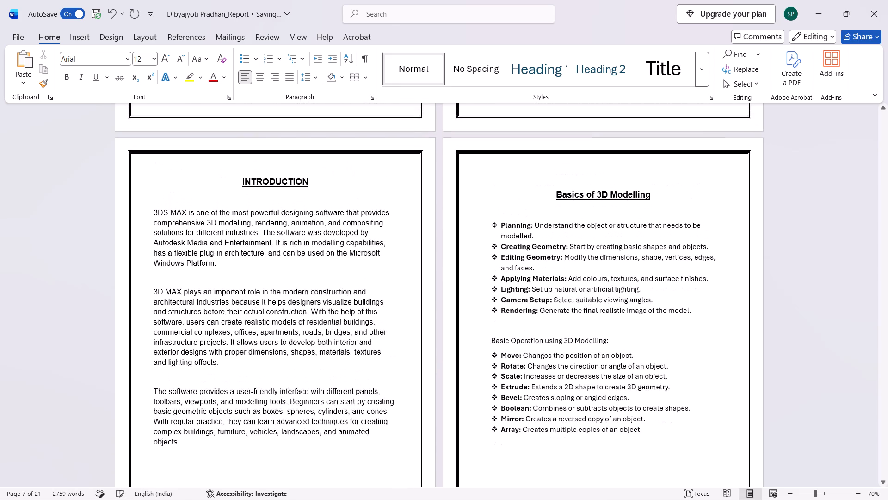
pyautogui.press('BackSpace')
# Check the heading positions and the text layout across the INTRODUCTION and Basics of 3D Modelling pages.
pyautogui.scroll(-1, 408, 269)
pyautogui.scroll(1, 408, 270)
pyautogui.scroll(-4, 408, 270)
pyautogui.scroll(2, 408, 270)
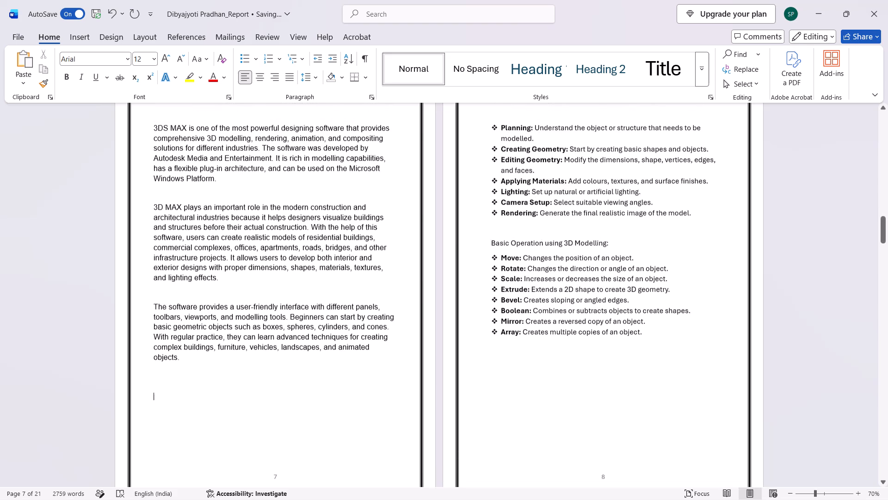
pyautogui.scroll(-10, 489, 289)
pyautogui.scroll(9, 490, 291)
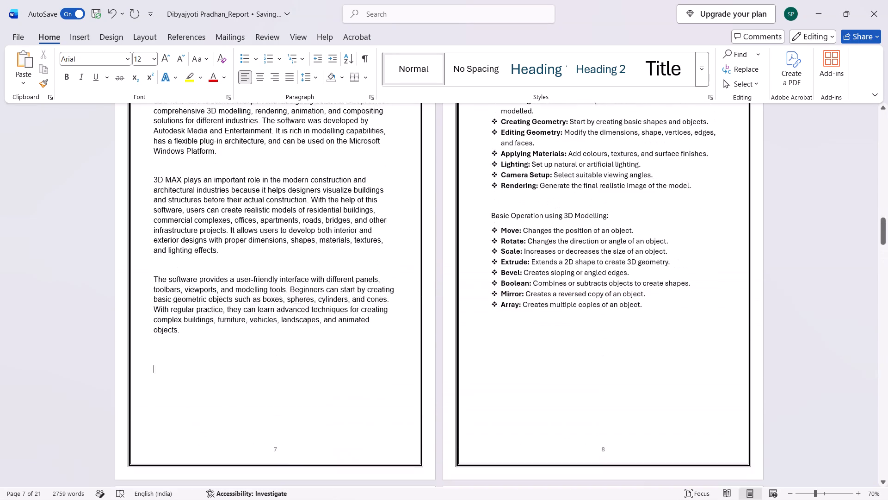
pyautogui.scroll(2, 488, 289)
pyautogui.scroll(-1, 493, 288)
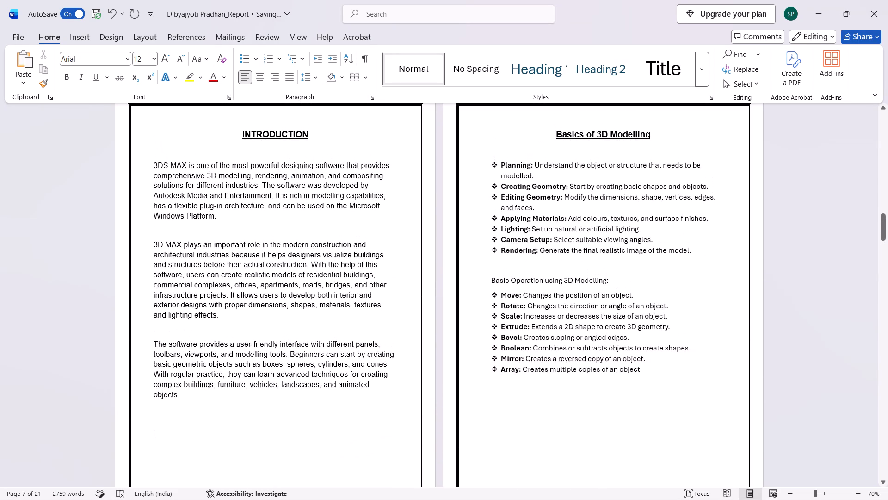
# Examine the font size, table and list layout of the Advance Techniques of 3D Modelling section on pages 9 and 10.
pyautogui.scroll(-16, 493, 288)
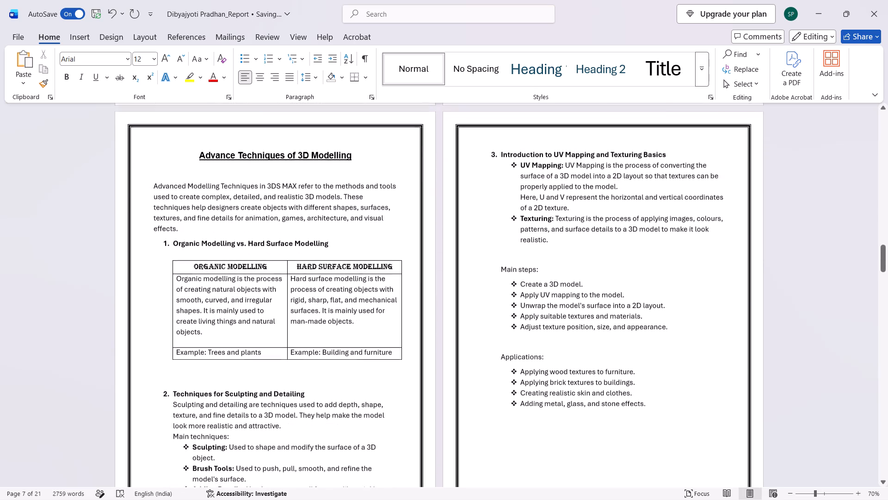
pyautogui.scroll(-1, 492, 290)
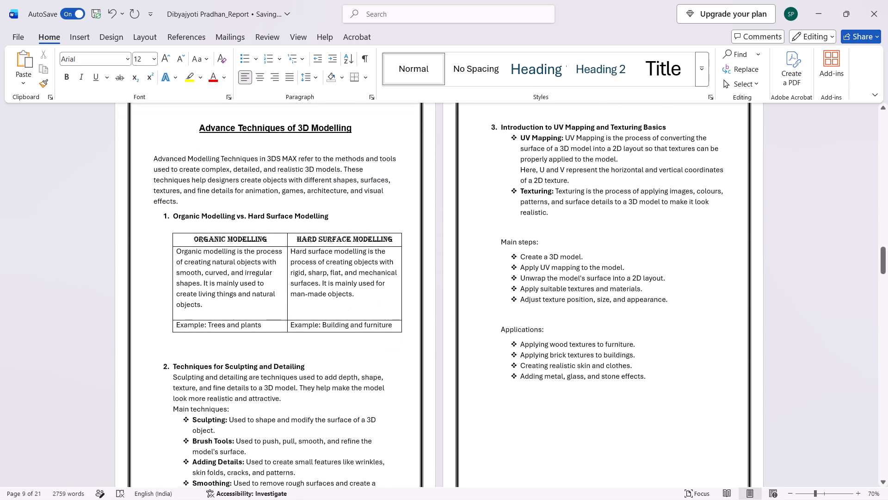
pyautogui.scroll(-3, 492, 290)
pyautogui.scroll(3, 487, 291)
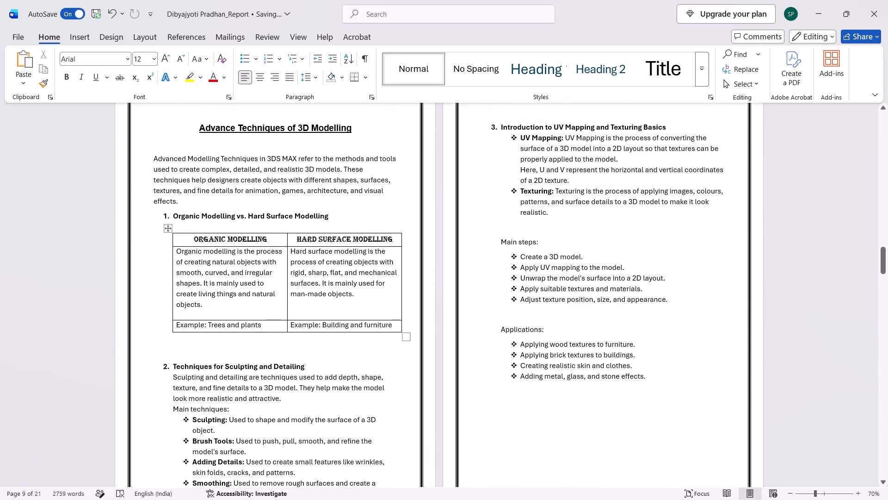
pyautogui.scroll(5, 348, 283)
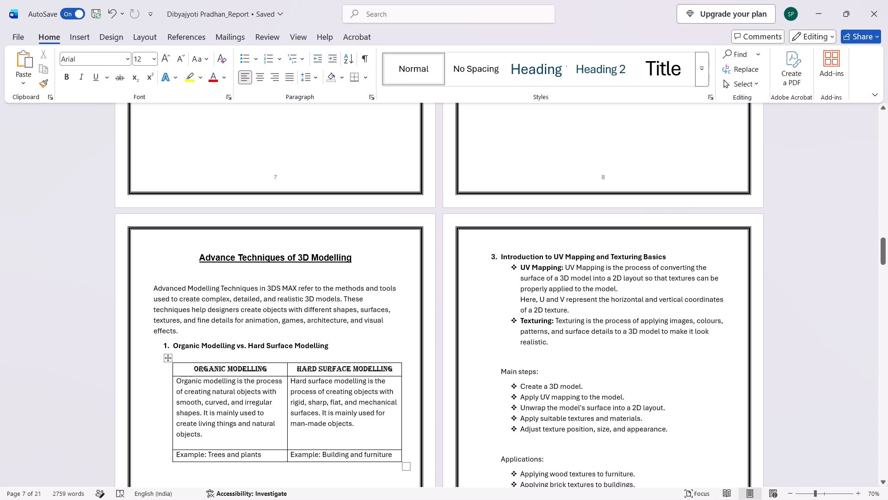
pyautogui.scroll(-1, 341, 293)
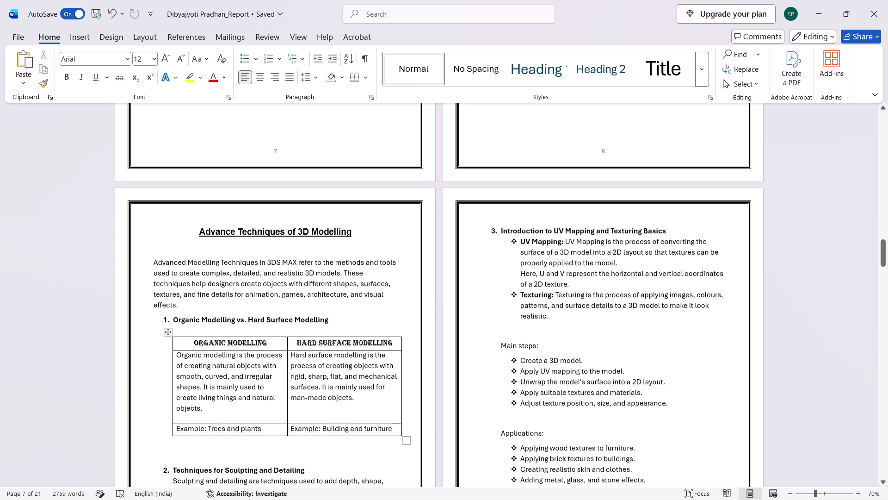
pyautogui.click(208, 271)
pyautogui.scroll(5, 260, 245)
pyautogui.scroll(-6, 260, 245)
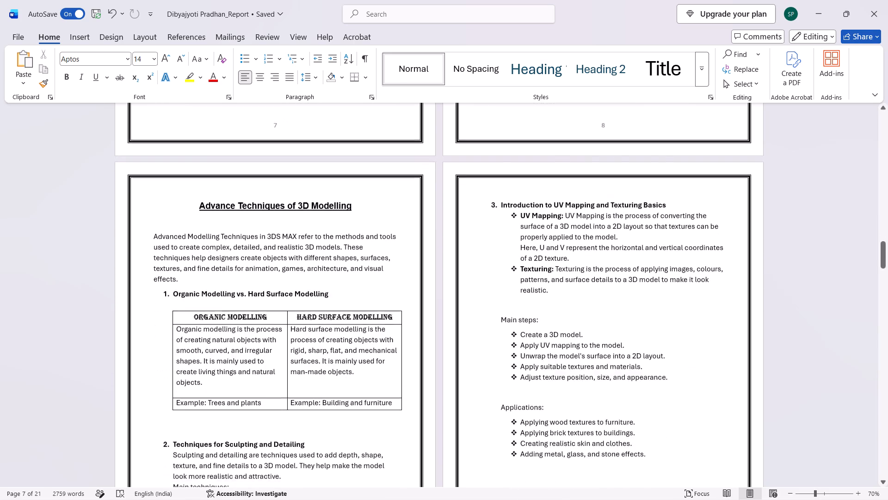
pyautogui.scroll(-9, 260, 245)
pyautogui.scroll(8, 236, 250)
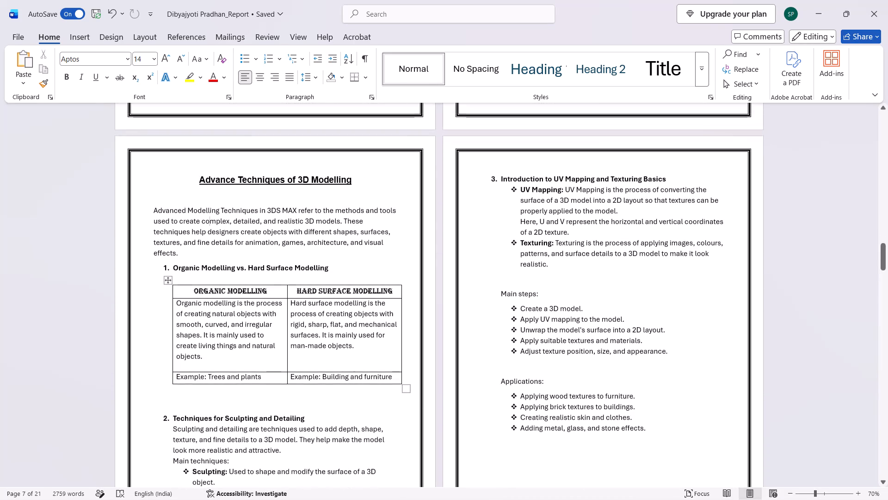
pyautogui.scroll(1, 241, 296)
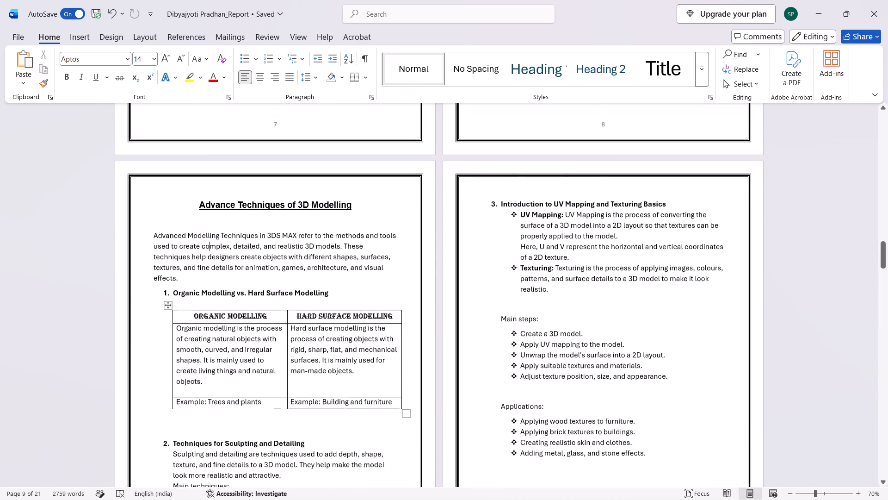
pyautogui.scroll(2, 241, 296)
pyautogui.scroll(-4, 241, 296)
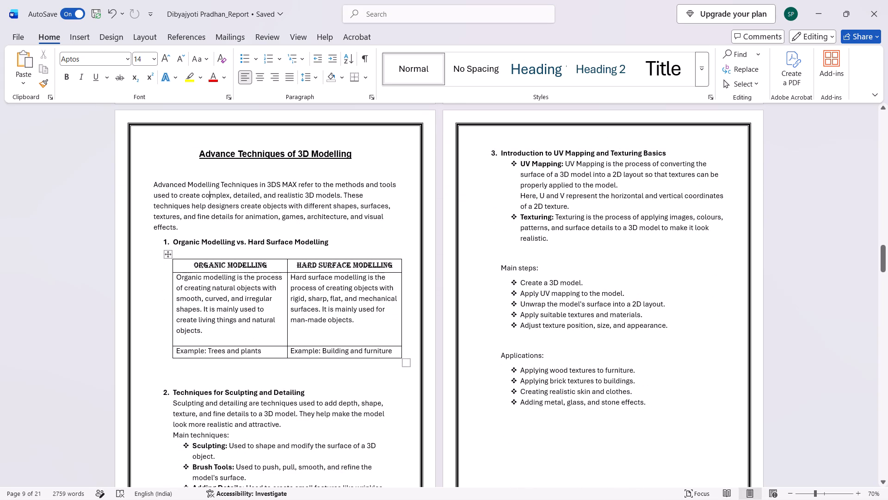
pyautogui.scroll(1, 241, 296)
pyautogui.scroll(-11, 247, 292)
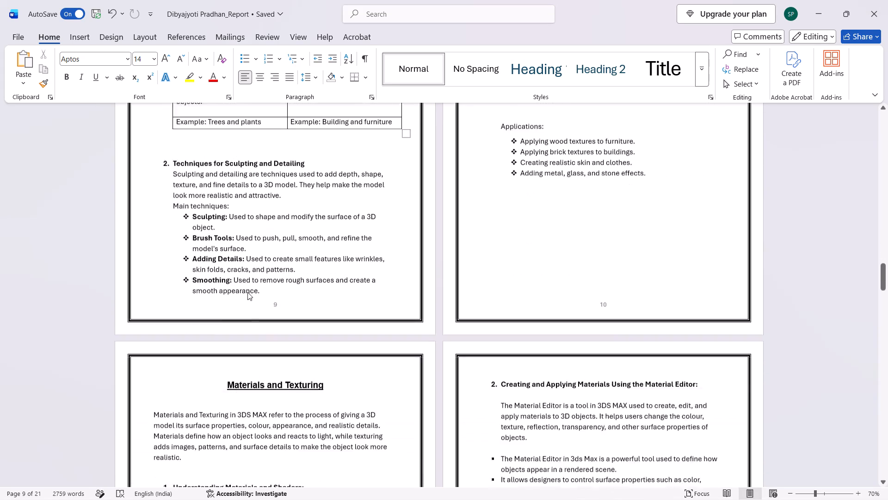
# Review the layout and wording of the Materials and Texturing, Lighting Techniques and Rendering pages.
pyautogui.scroll(-7, 247, 292)
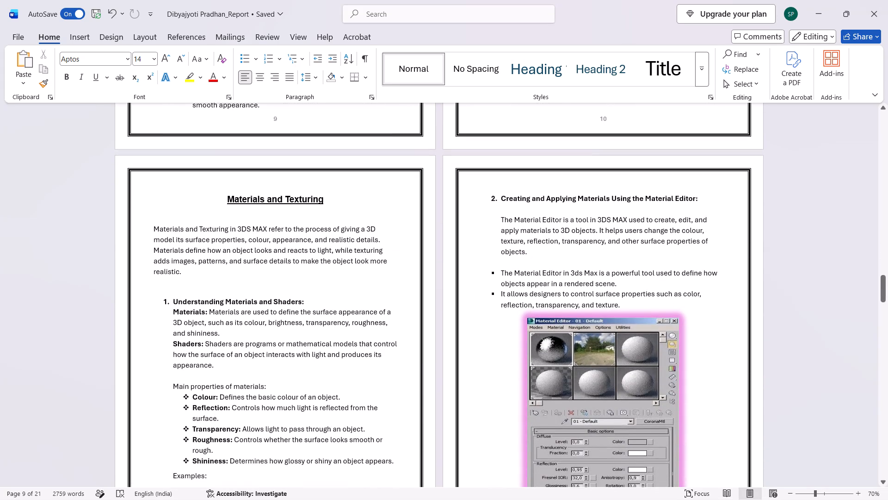
pyautogui.scroll(-1, 262, 309)
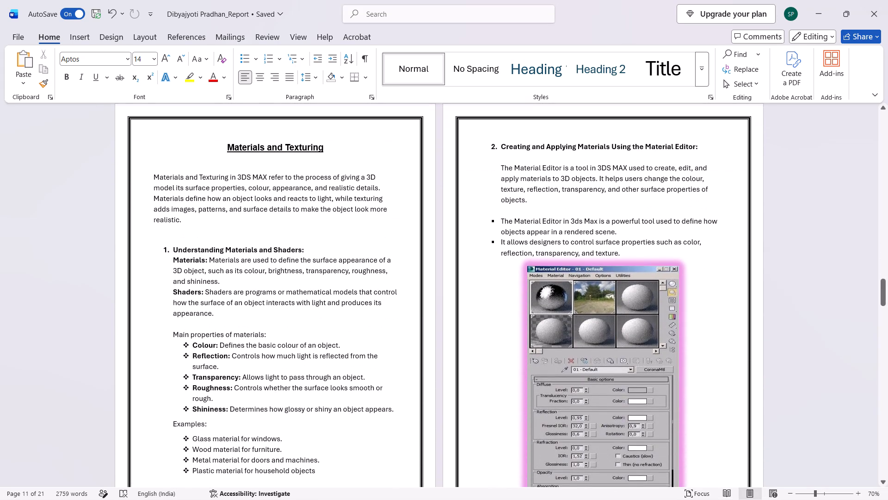
pyautogui.scroll(-11, 251, 316)
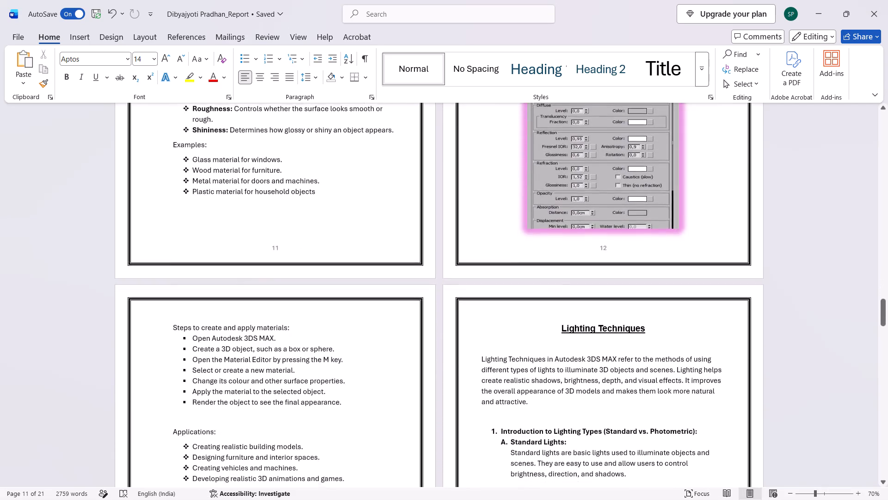
pyautogui.scroll(-12, 223, 312)
pyautogui.scroll(2, 223, 312)
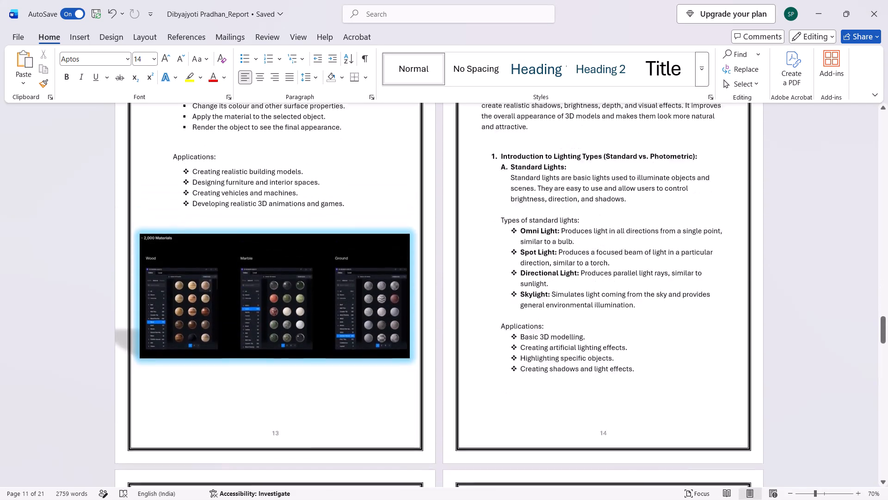
pyautogui.scroll(4, 223, 310)
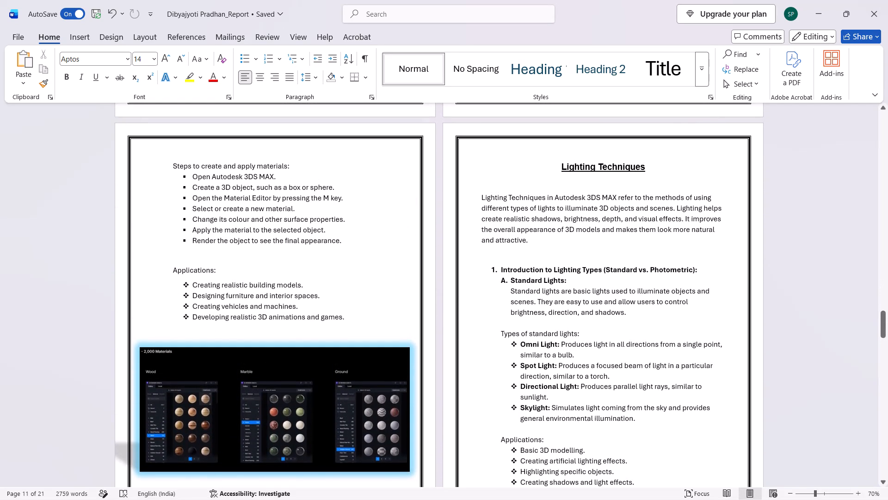
pyautogui.scroll(-15, 442, 337)
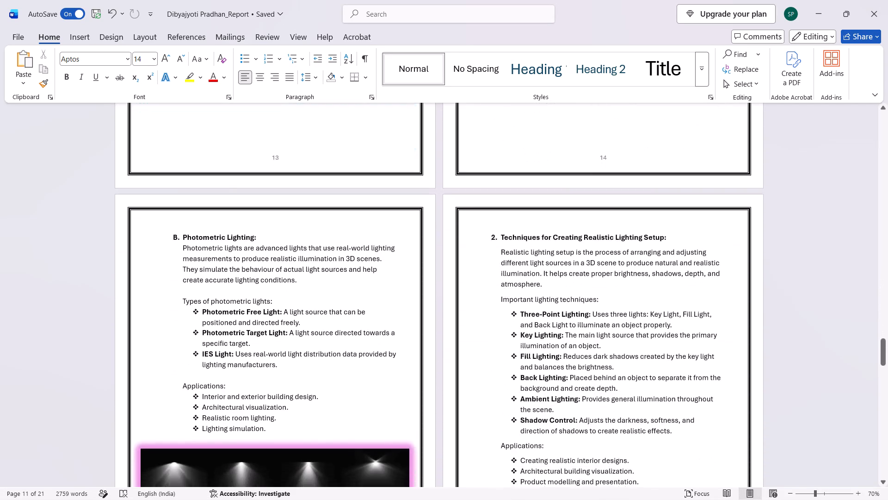
pyautogui.scroll(-16, 468, 346)
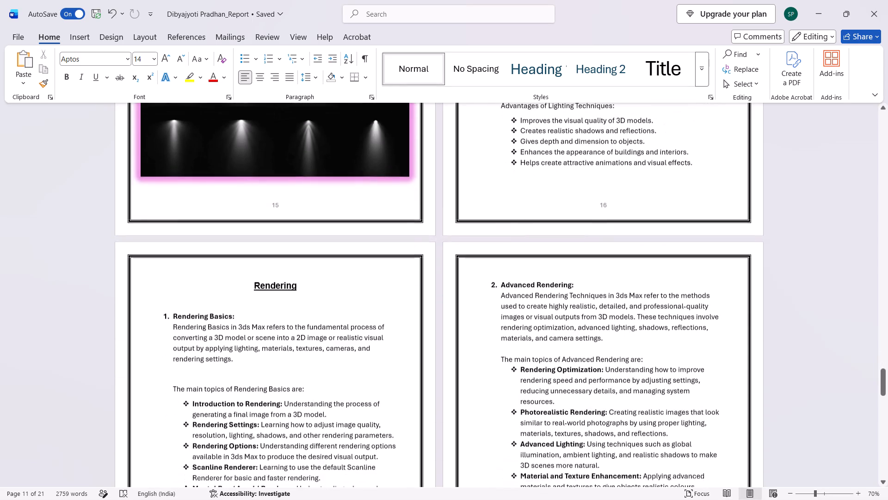
pyautogui.scroll(-3, 468, 346)
pyautogui.scroll(1, 566, 298)
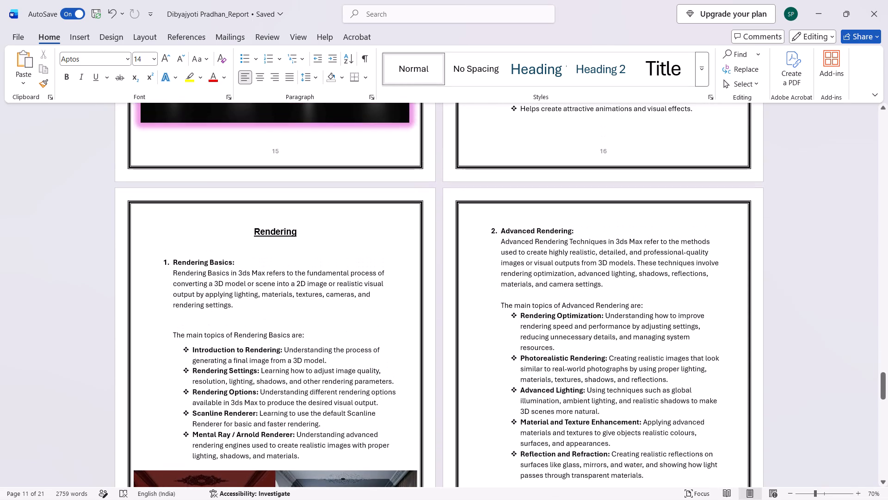
pyautogui.scroll(15, 271, 273)
pyautogui.scroll(-6, 274, 274)
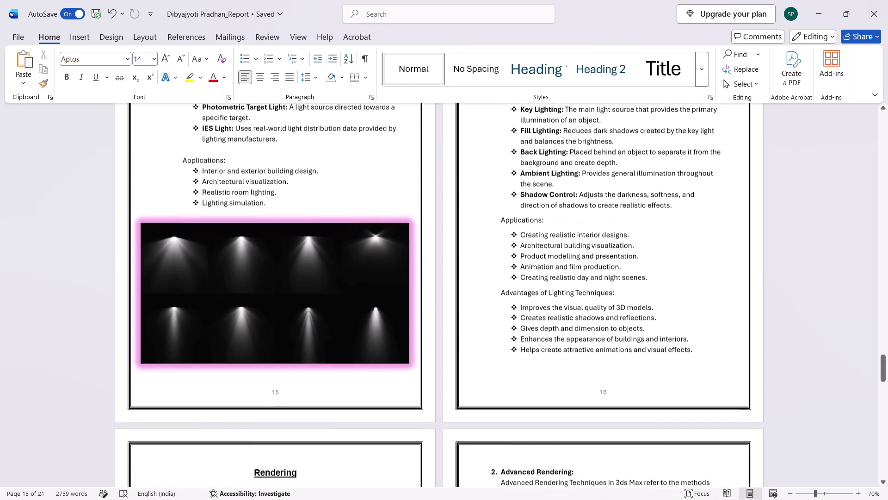
pyautogui.scroll(-6, 273, 274)
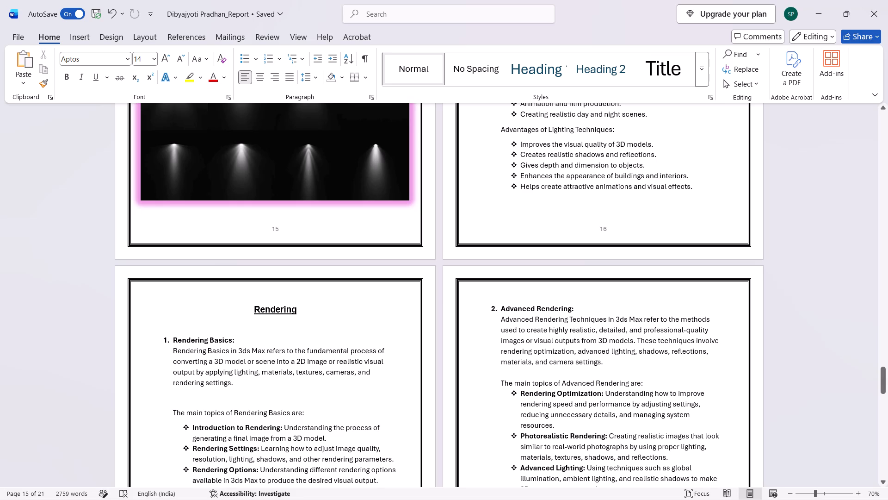
# Replace "3ds Max" with "3DS MAX" in the Rendering Basics paragraph and in the Rendering Options bullet.
pyautogui.moveTo(238, 351); pyautogui.dragTo(260, 348)
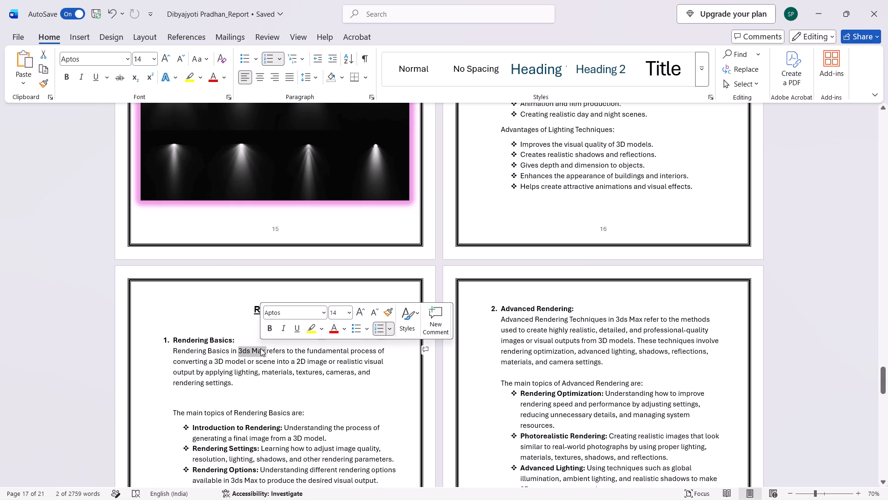
pyautogui.press('3')
pyautogui.hotkey('shift', 'd')
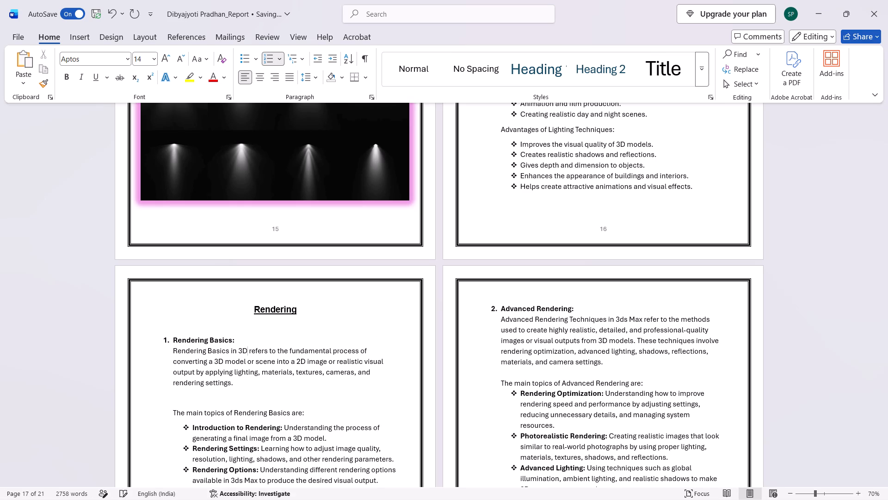
pyautogui.write('S MAX')
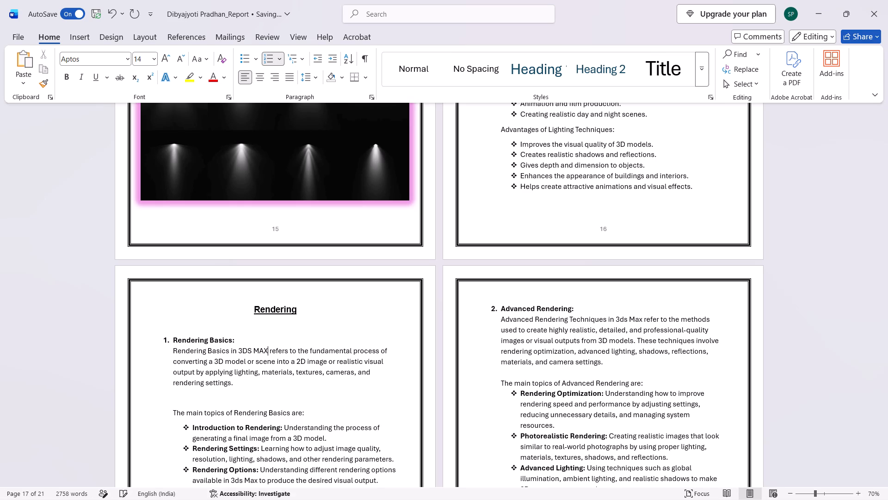
pyautogui.scroll(-2, 213, 361)
pyautogui.scroll(-4, 303, 337)
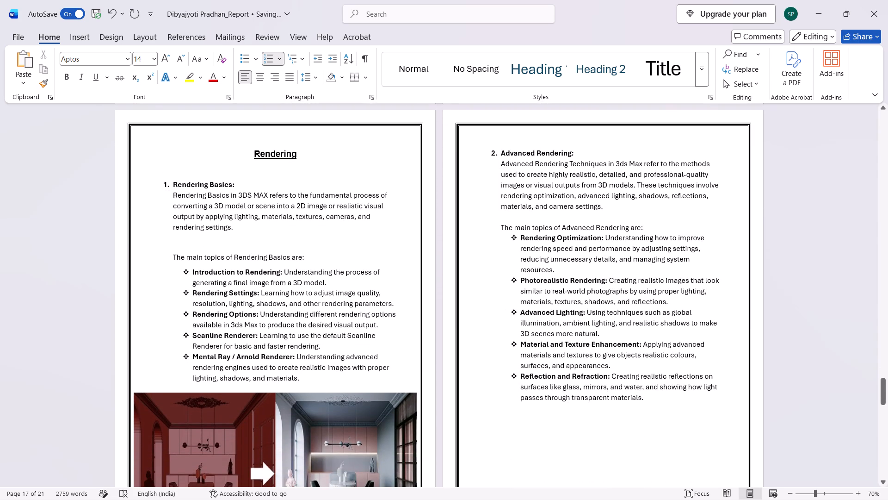
pyautogui.moveTo(231, 326); pyautogui.dragTo(255, 325)
pyautogui.write('3DS MAX')
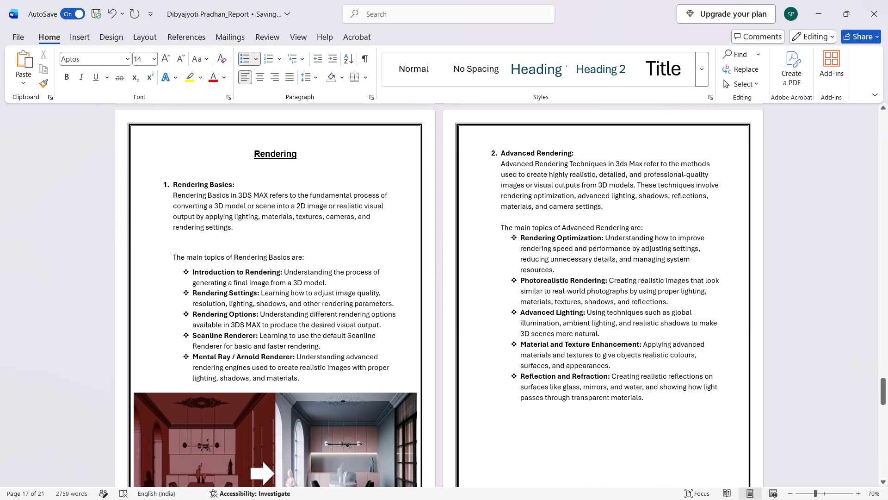
# Replace "3ds Max" with "3DS MAX" in the opening paragraph under Advanced Rendering.
pyautogui.scroll(-11, 412, 357)
pyautogui.scroll(12, 406, 350)
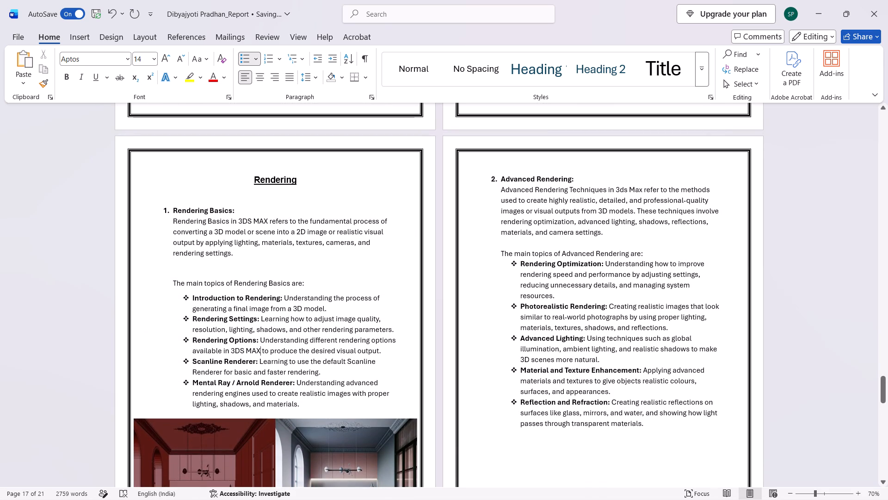
pyautogui.moveTo(641, 190); pyautogui.dragTo(615, 188)
pyautogui.write('3DS')
pyautogui.press('space')
pyautogui.write('MAX')
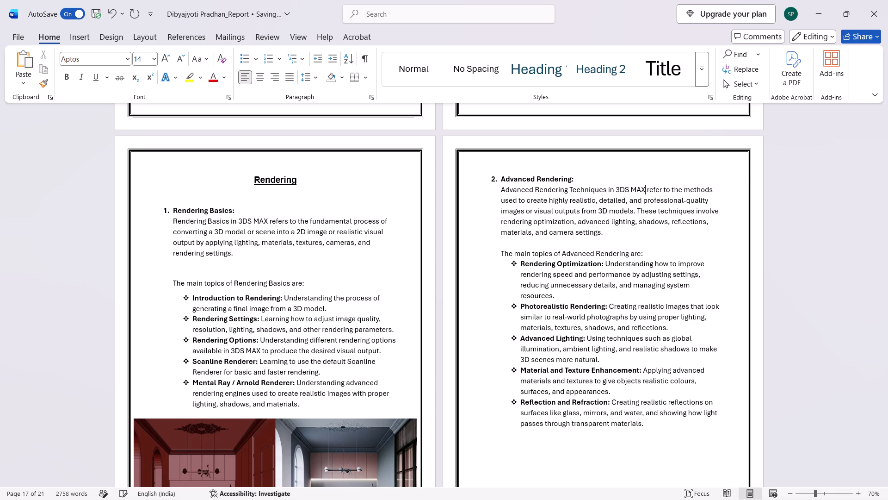
pyautogui.click(661, 228)
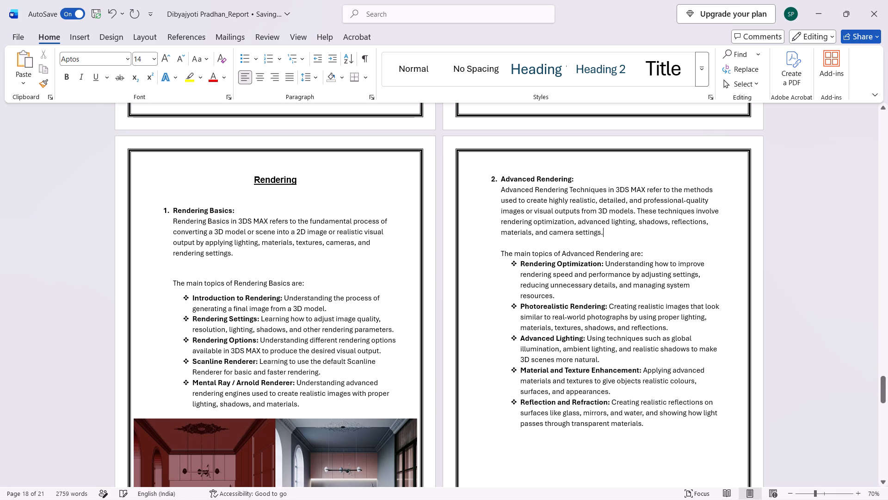
# Examine the text, picture placement and page numbers on the Rendering Basics and Advanced Rendering pages.
pyautogui.scroll(-4, 652, 241)
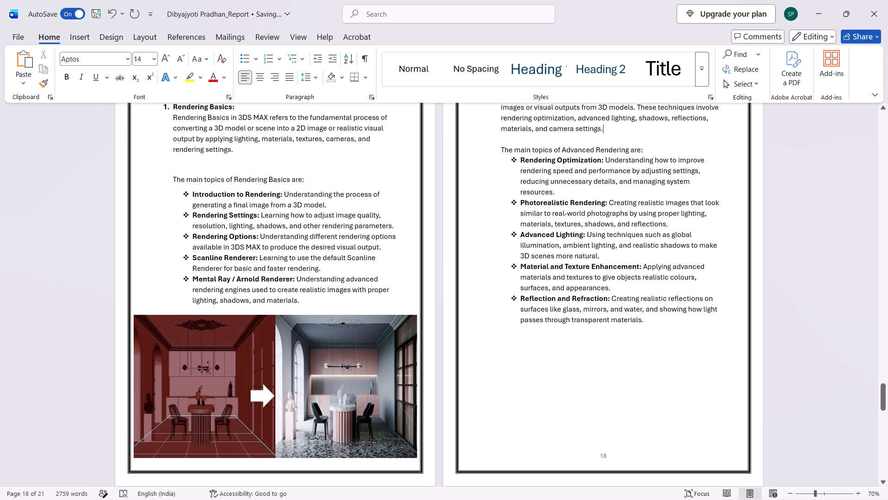
pyautogui.scroll(2, 603, 231)
pyautogui.scroll(-4, 601, 249)
pyautogui.scroll(2, 601, 250)
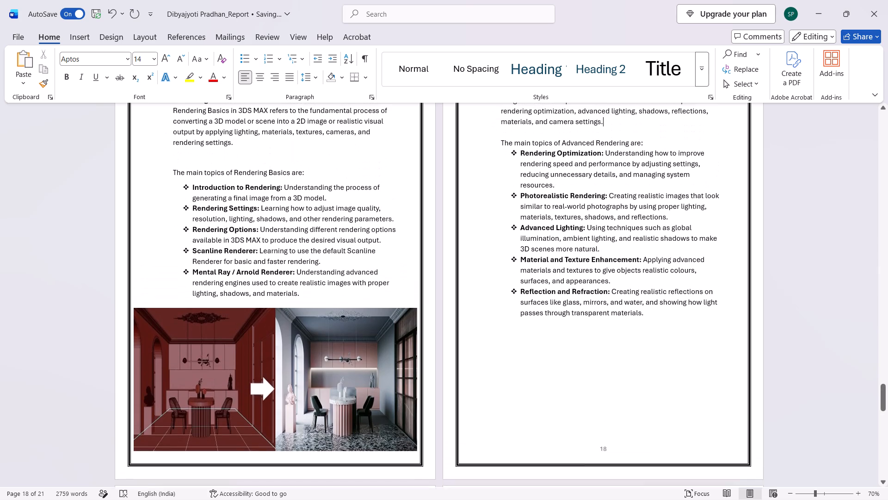
pyautogui.scroll(-3, 608, 248)
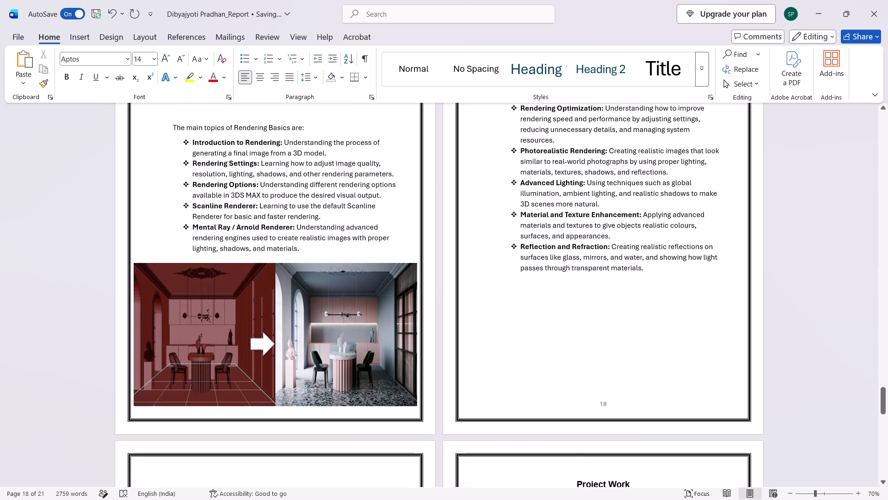
pyautogui.scroll(-10, 592, 263)
pyautogui.scroll(4, 554, 212)
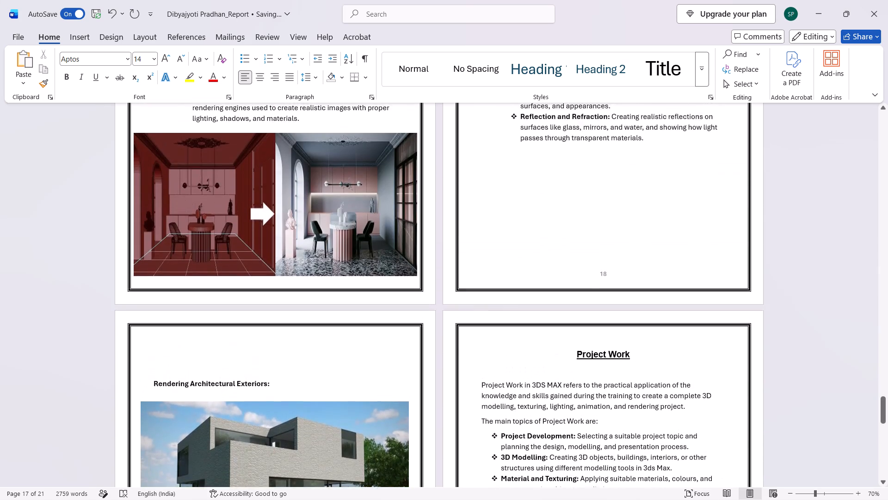
# Review the Rendering Architectural Exteriors, Project Work and Conclusion pages for layout and wording through the end of the report.
pyautogui.scroll(4, 554, 212)
pyautogui.scroll(-2, 515, 267)
pyautogui.scroll(-7, 455, 302)
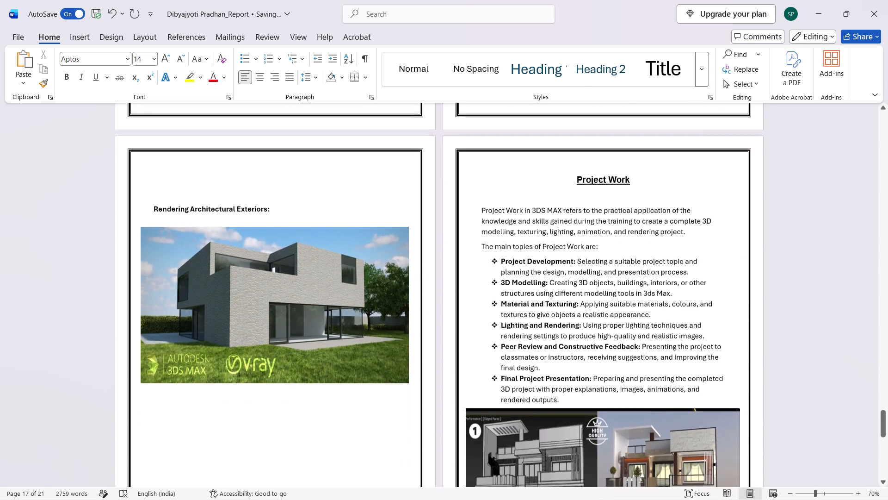
pyautogui.scroll(-3, 455, 302)
pyautogui.scroll(6, 455, 302)
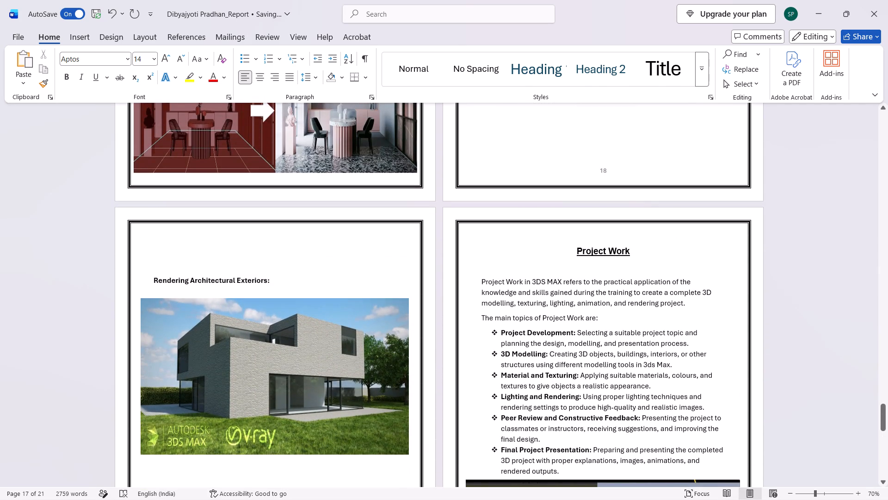
pyautogui.click(536, 281)
pyautogui.scroll(-10, 564, 306)
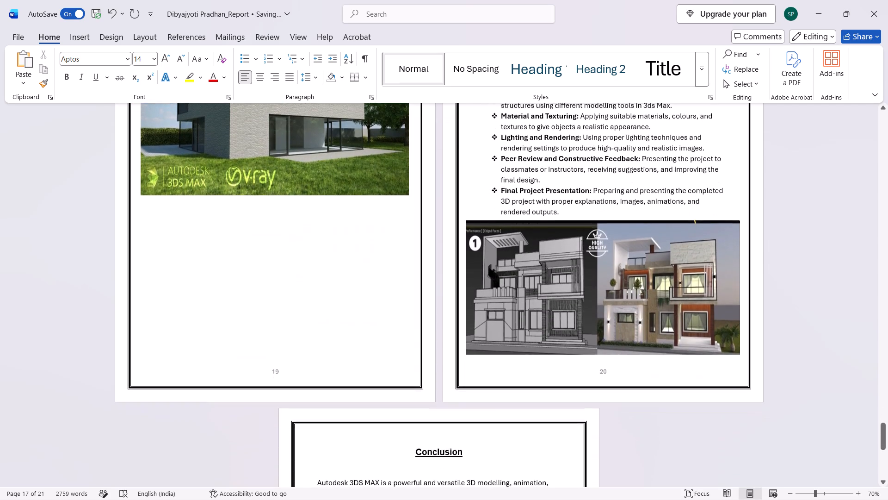
pyautogui.scroll(-13, 563, 308)
pyautogui.scroll(-8, 558, 310)
pyautogui.click(498, 354)
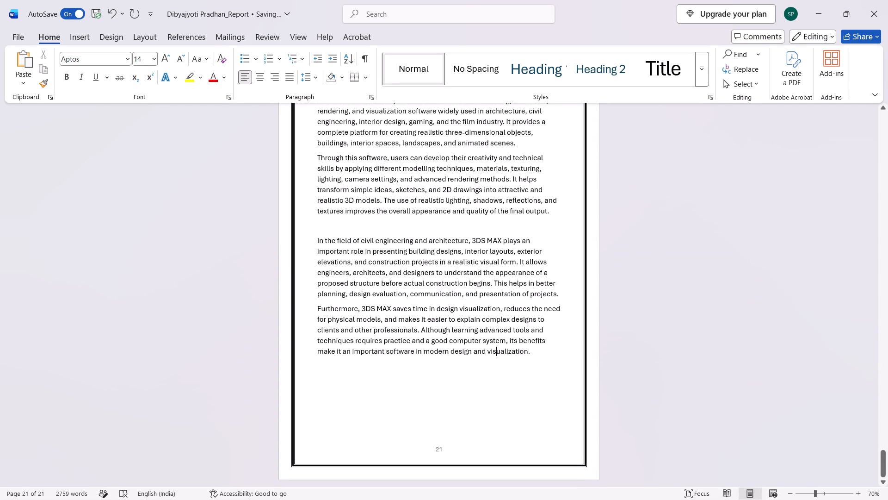
# Recheck the heading positions and spacing from the Conclusion page back to the Rendering page.
pyautogui.scroll(9, 487, 339)
pyautogui.scroll(1, 663, 356)
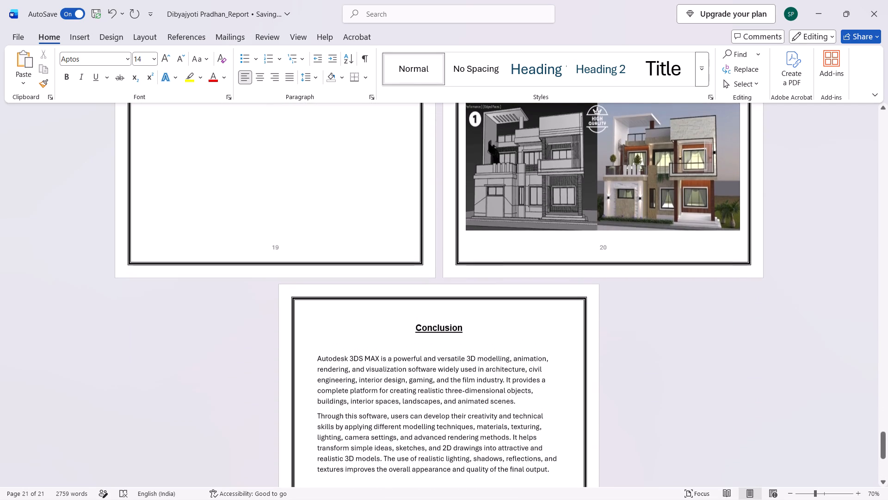
pyautogui.scroll(9, 672, 375)
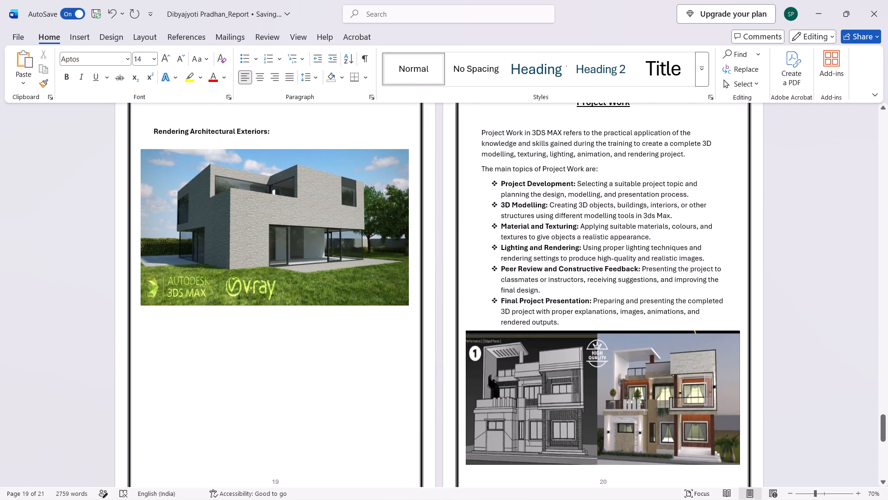
pyautogui.scroll(3, 827, 366)
pyautogui.scroll(-9, 825, 366)
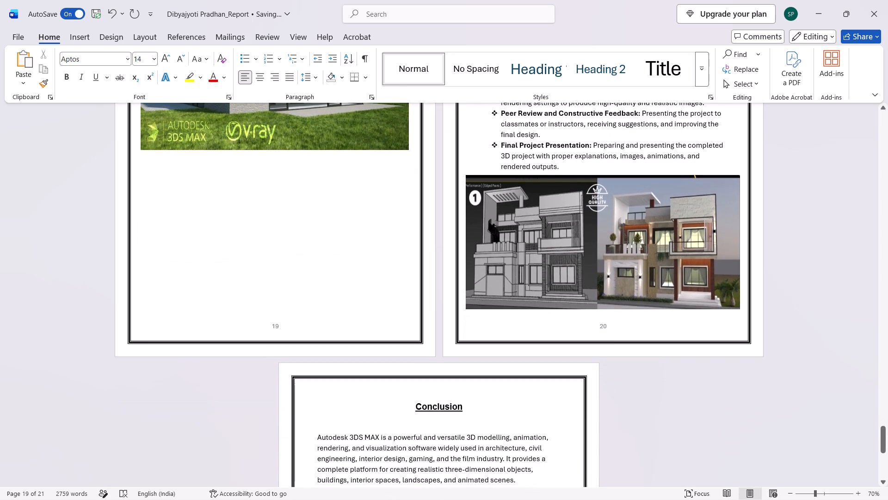
pyautogui.scroll(7, 817, 369)
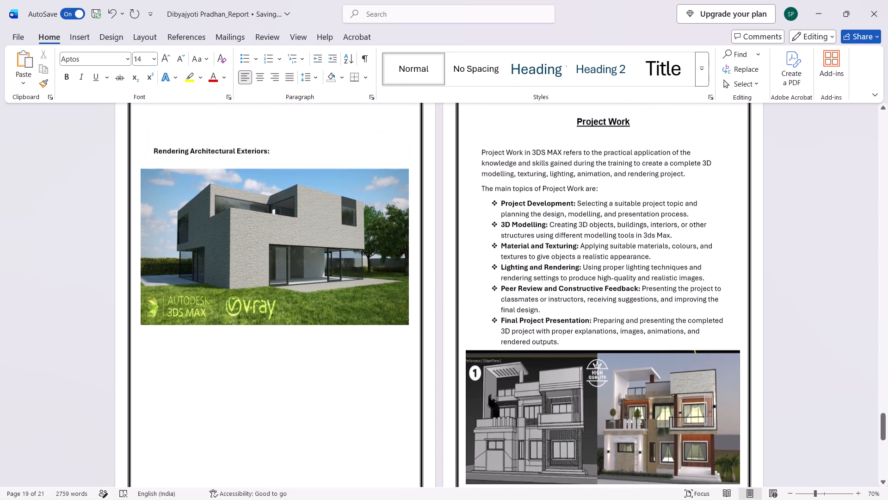
pyautogui.scroll(6, 817, 369)
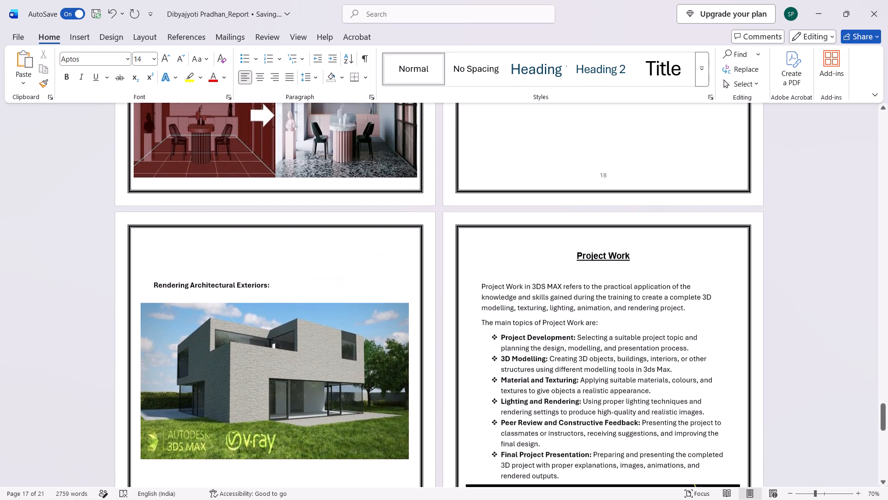
pyautogui.scroll(10, 817, 369)
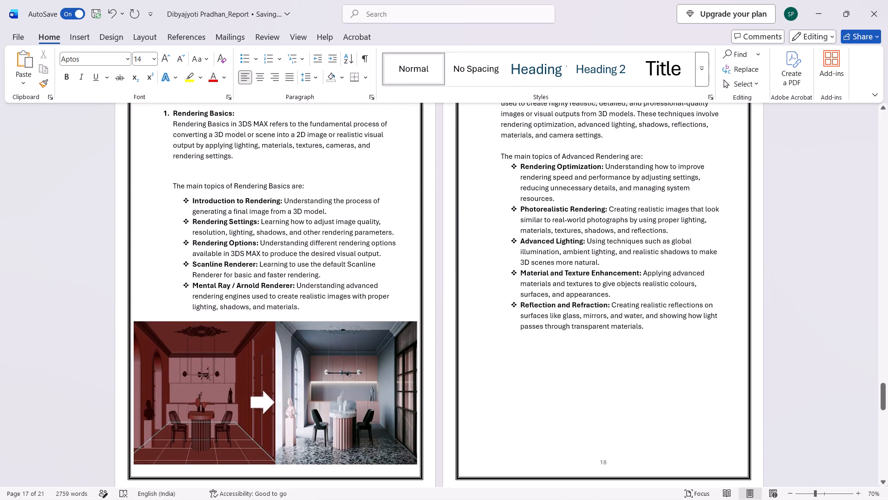
pyautogui.scroll(6, 306, 291)
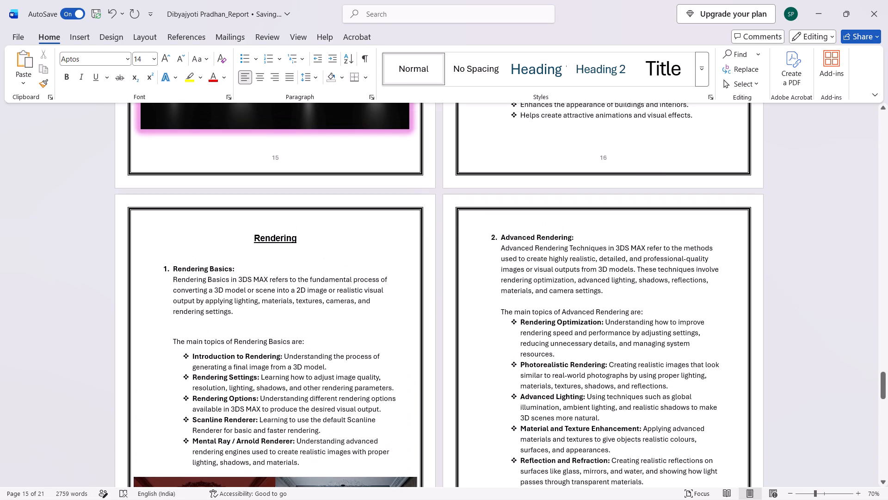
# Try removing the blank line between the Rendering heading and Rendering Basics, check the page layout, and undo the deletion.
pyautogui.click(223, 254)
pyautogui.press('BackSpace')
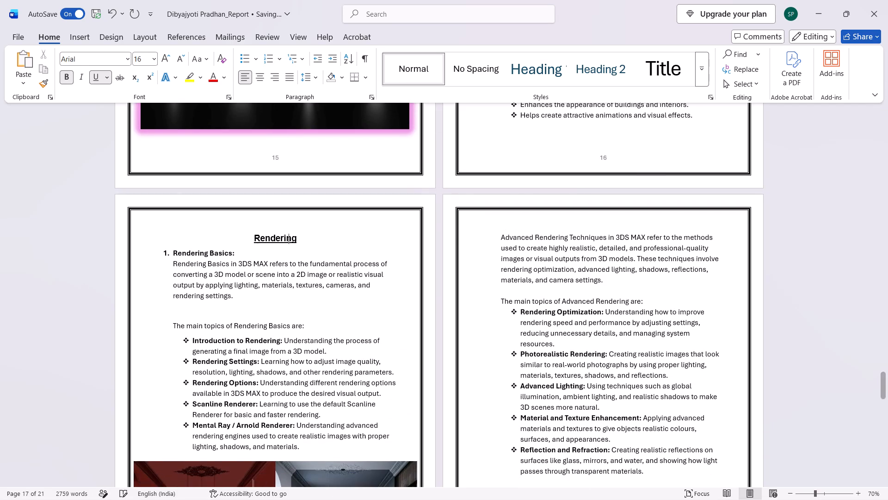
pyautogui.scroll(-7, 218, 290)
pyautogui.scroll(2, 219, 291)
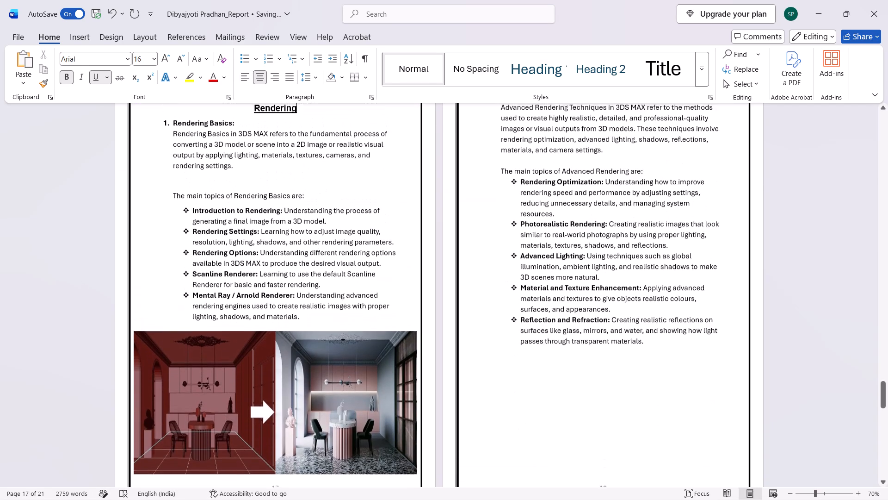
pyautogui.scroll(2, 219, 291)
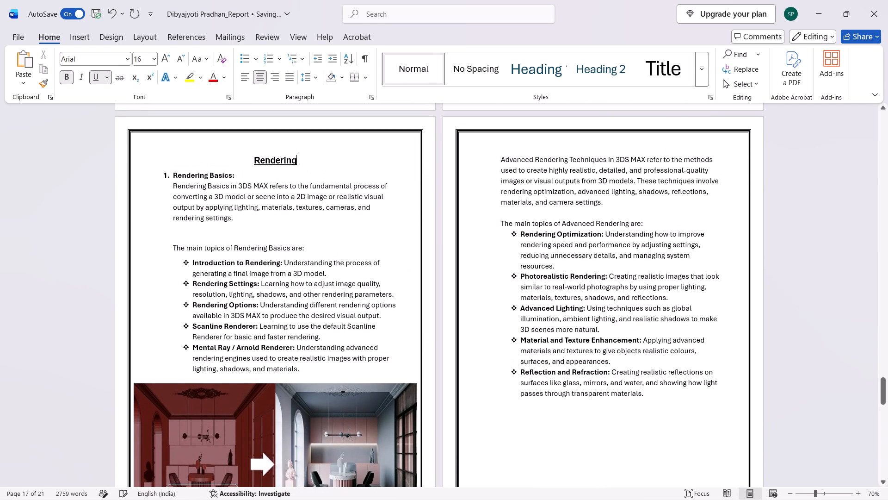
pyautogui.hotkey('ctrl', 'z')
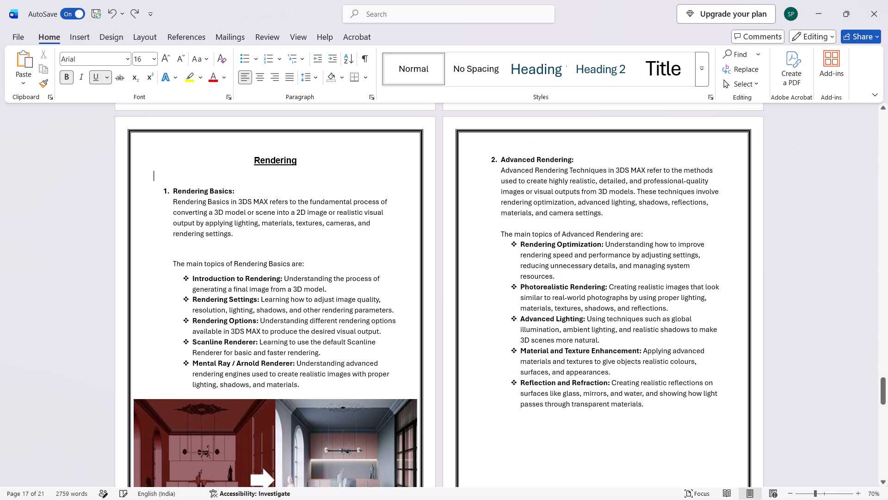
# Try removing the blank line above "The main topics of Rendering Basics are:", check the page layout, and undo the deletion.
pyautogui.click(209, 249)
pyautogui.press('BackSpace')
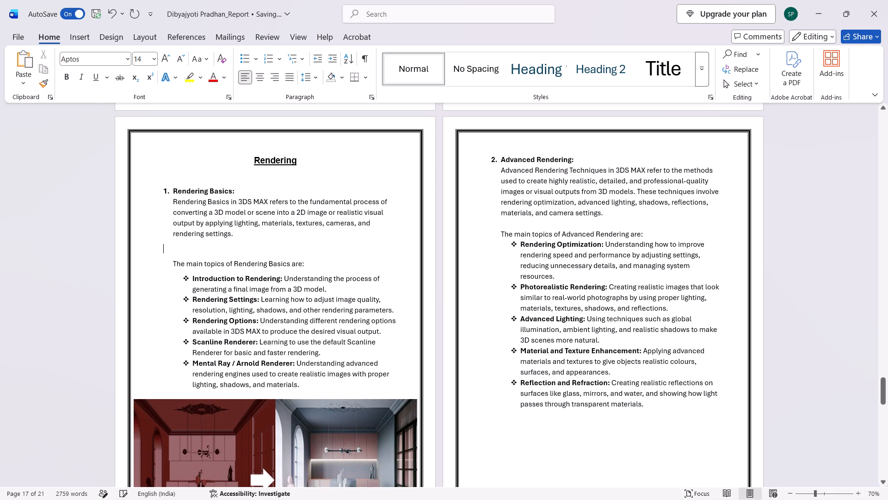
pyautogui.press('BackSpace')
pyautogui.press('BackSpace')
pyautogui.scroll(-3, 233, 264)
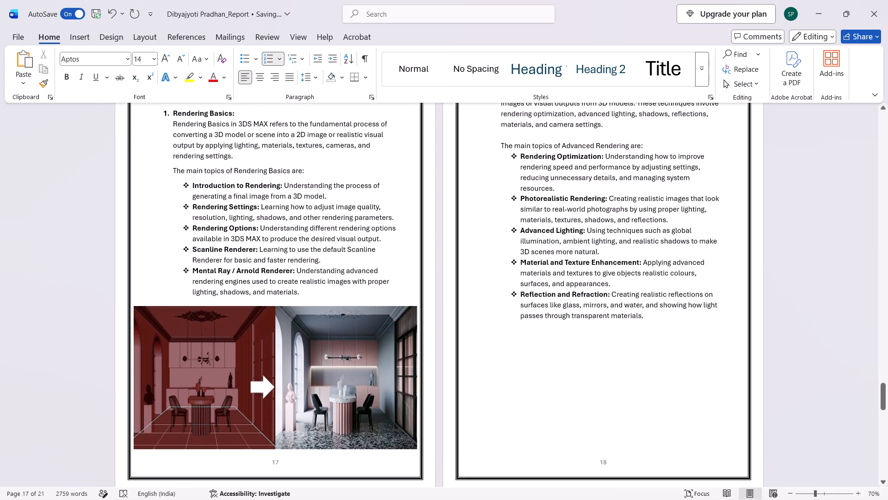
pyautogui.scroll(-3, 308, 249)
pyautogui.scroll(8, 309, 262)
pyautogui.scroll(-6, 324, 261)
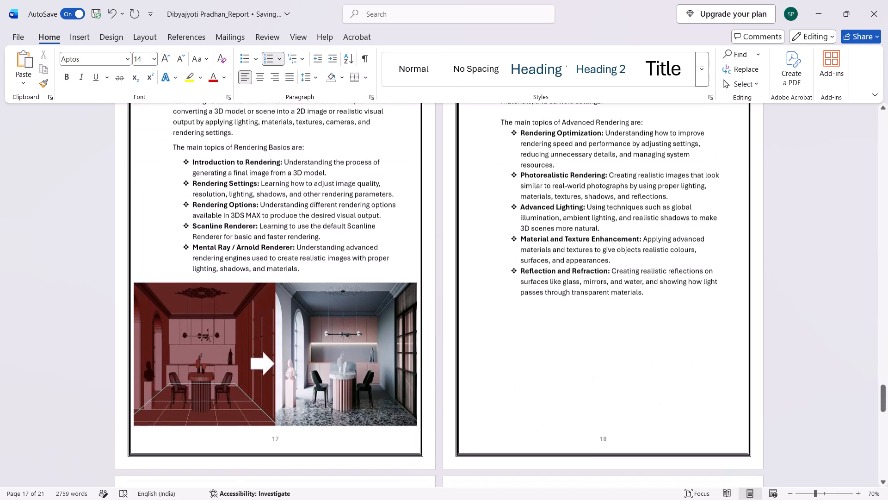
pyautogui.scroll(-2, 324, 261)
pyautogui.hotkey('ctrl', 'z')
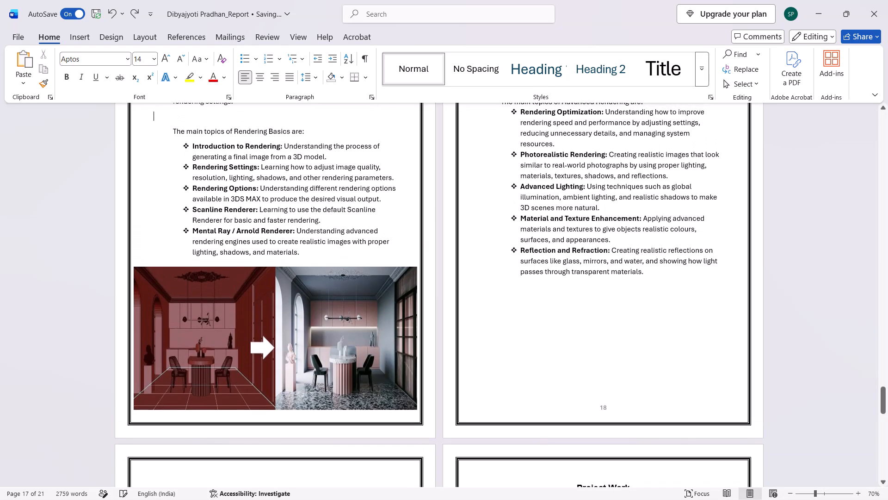
# Examine the spacing, picture position and page numbering on the Rendering Basics and Advanced Rendering pages.
pyautogui.scroll(5, 324, 261)
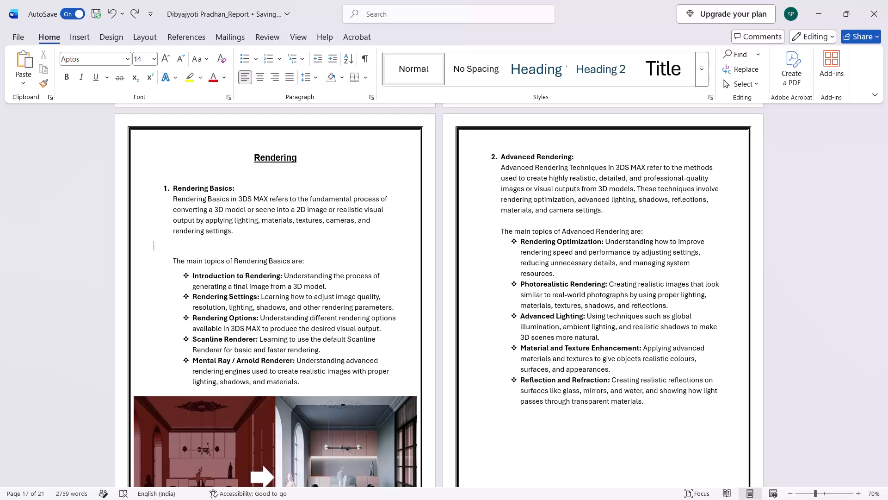
pyautogui.scroll(-5, 444, 305)
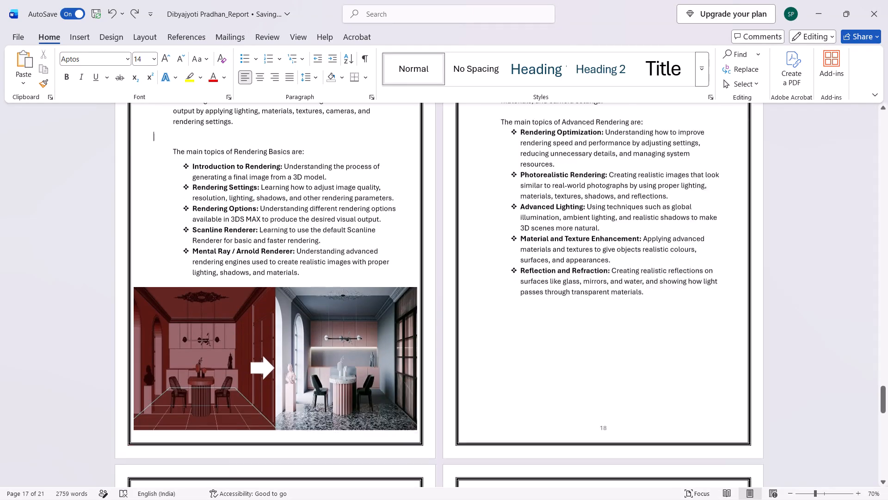
pyautogui.scroll(-2, 444, 305)
pyautogui.scroll(9, 444, 305)
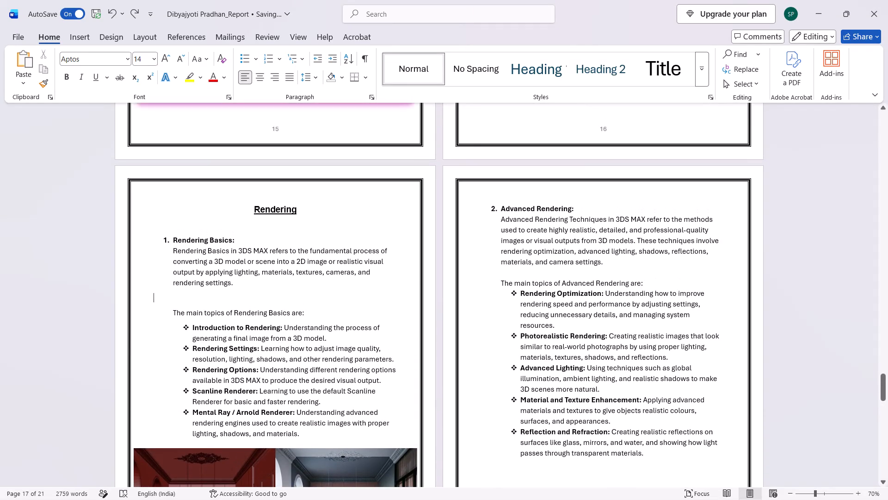
pyautogui.scroll(-8, 199, 310)
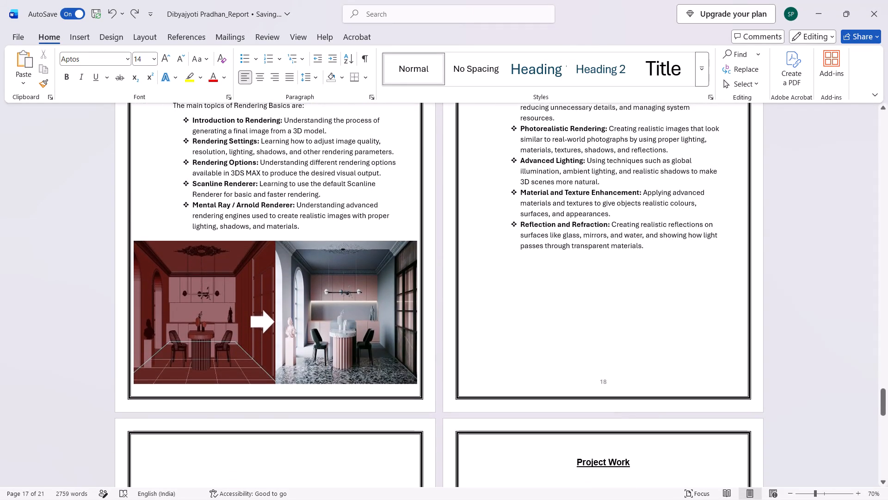
pyautogui.scroll(4, 213, 317)
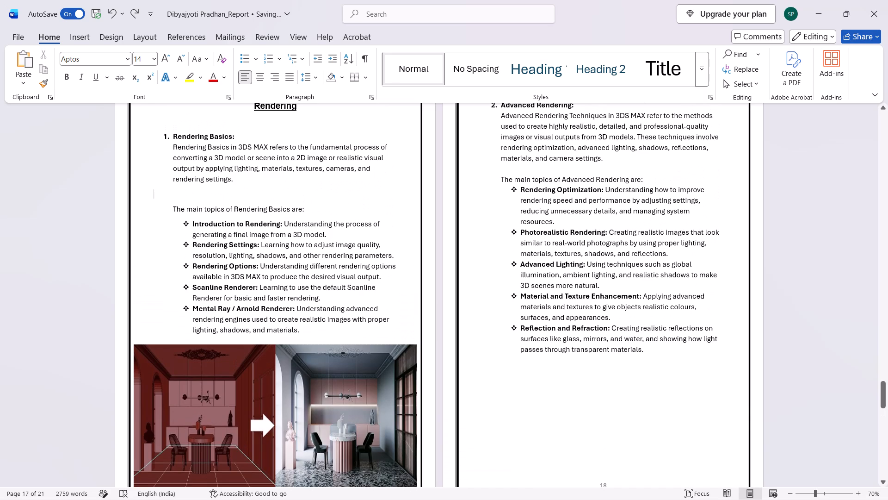
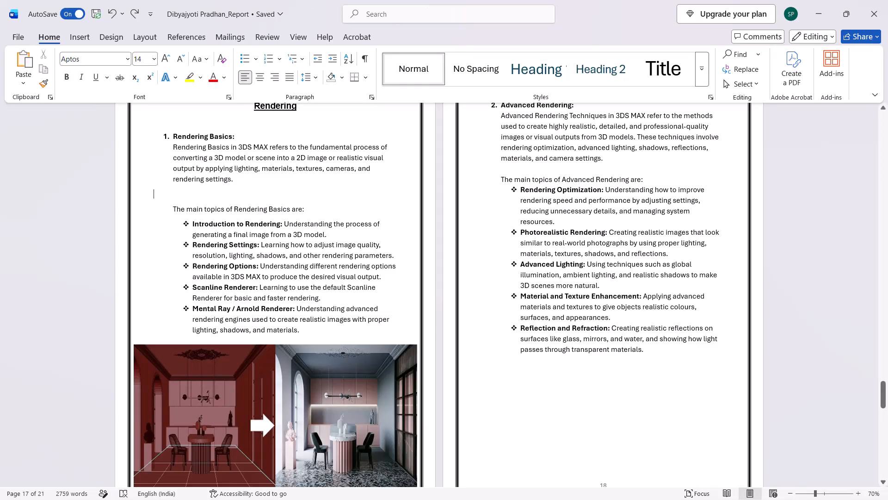
# Delete the blank line above "The main topics of Rendering Basics are:" on the Rendering page.
pyautogui.scroll(-3, 354, 319)
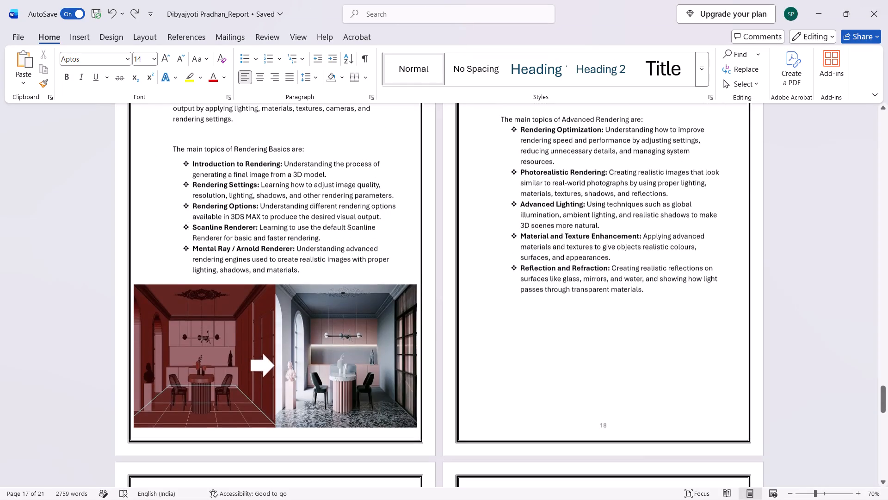
pyautogui.scroll(8, 354, 319)
pyautogui.scroll(-6, 434, 293)
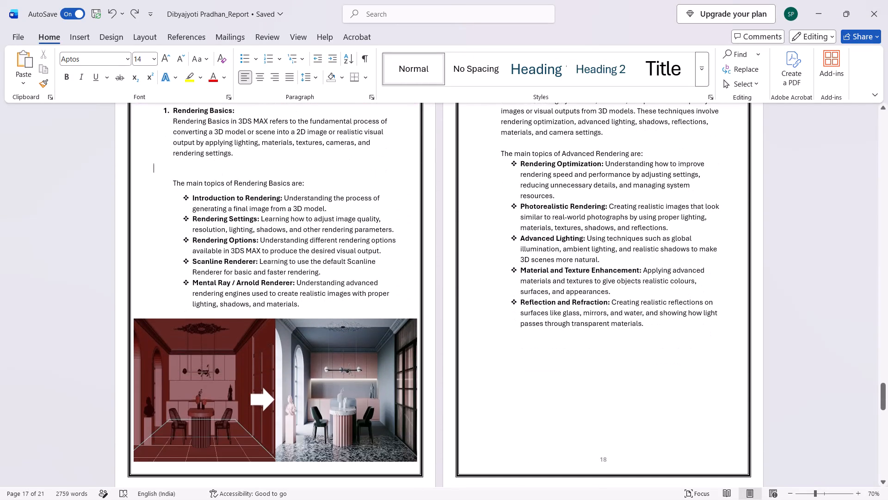
pyautogui.scroll(-3, 375, 299)
pyautogui.scroll(4, 197, 221)
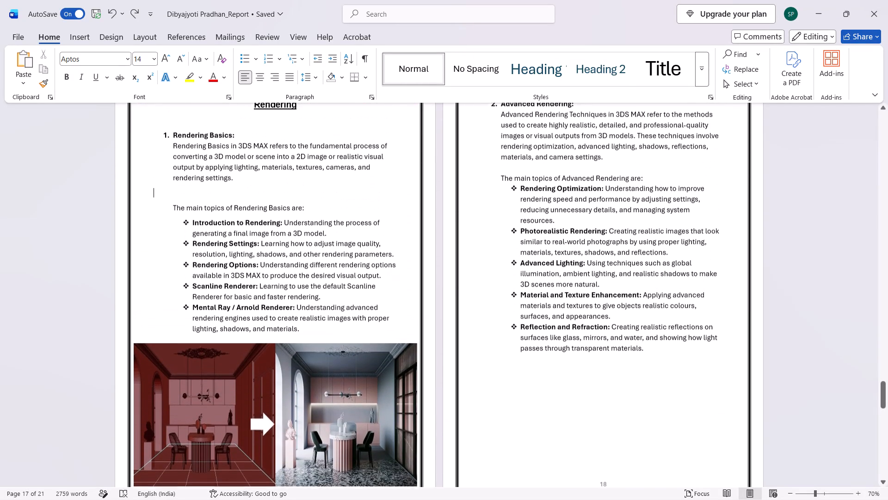
pyautogui.scroll(2, 197, 221)
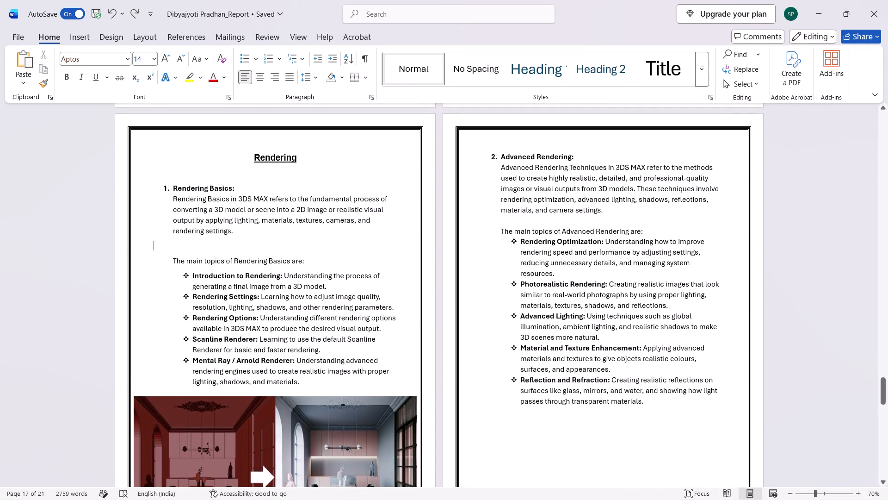
pyautogui.press('BackSpace')
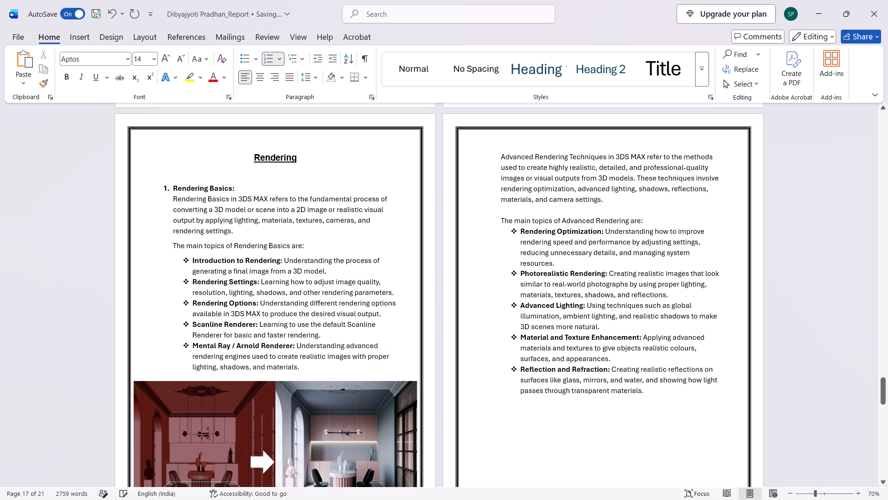
# Shift the rendering picture upward out of the way and insert a blank line before "Advanced Rendering:" to push that heading onto page 18.
pyautogui.scroll(-5, 234, 277)
pyautogui.click(254, 322)
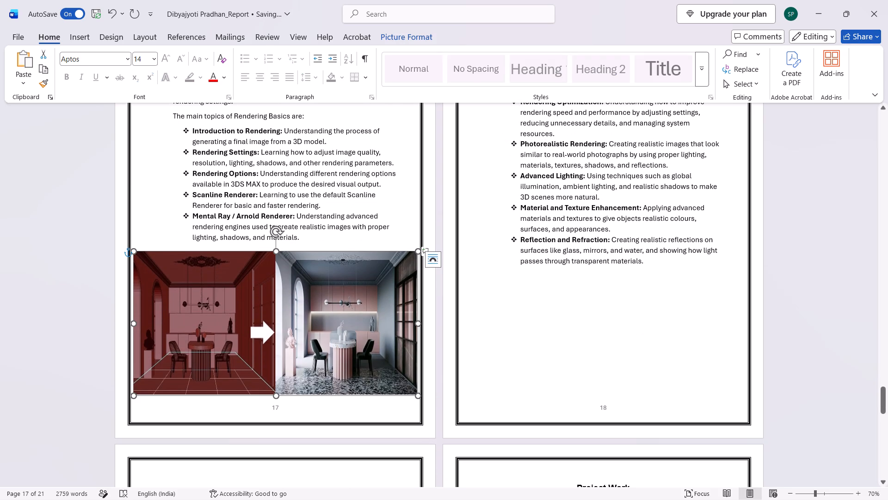
pyautogui.press('Up')
pyautogui.press('Up')
pyautogui.press('Up')
pyautogui.press('Up')
pyautogui.press('Up')
pyautogui.press('Up')
pyautogui.press('Up')
pyautogui.press('Up')
pyautogui.press('Up')
pyautogui.press('Up')
pyautogui.press('Up')
pyautogui.press('Up')
pyautogui.press('Up')
pyautogui.press('Up')
pyautogui.press('Up')
pyautogui.press('Up')
pyautogui.press('Up')
pyautogui.press('Up')
pyautogui.press('Up')
pyautogui.press('Up')
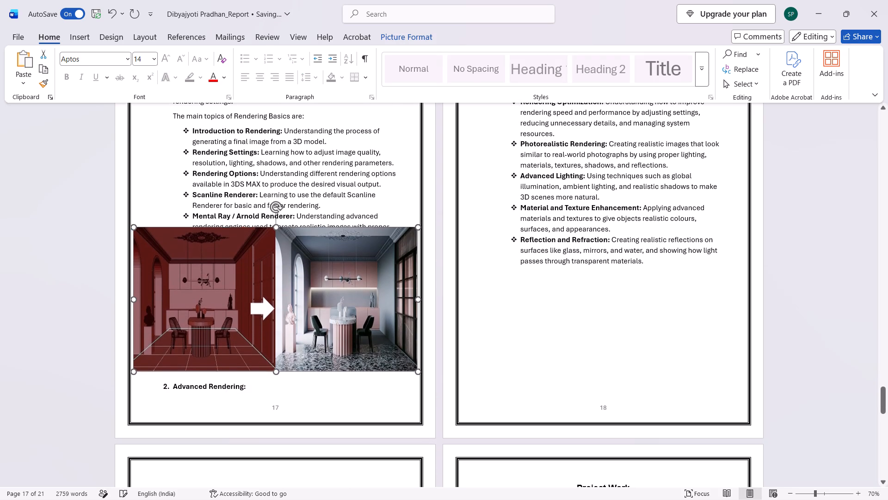
pyautogui.click(163, 381)
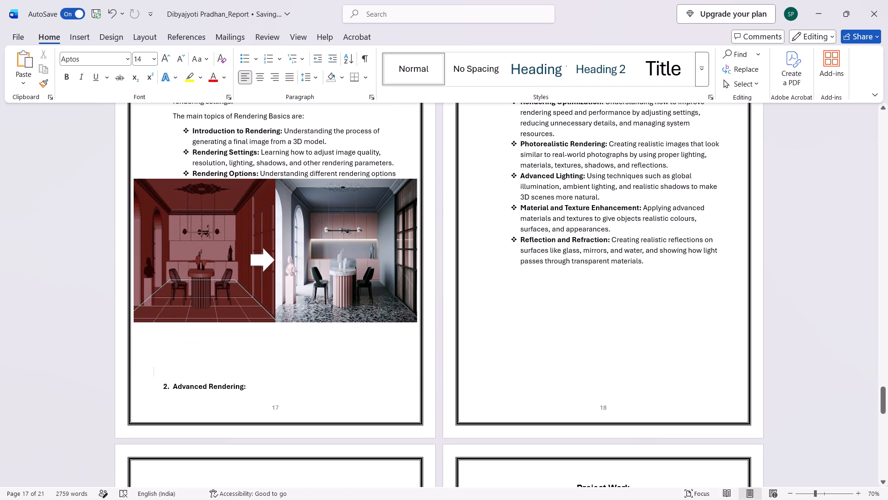
pyautogui.press('Return')
# Move the rendering picture back down to just below the Mental Ray / Arnold Renderer bullet, above the page number, and deselect it.
pyautogui.scroll(5, 502, 344)
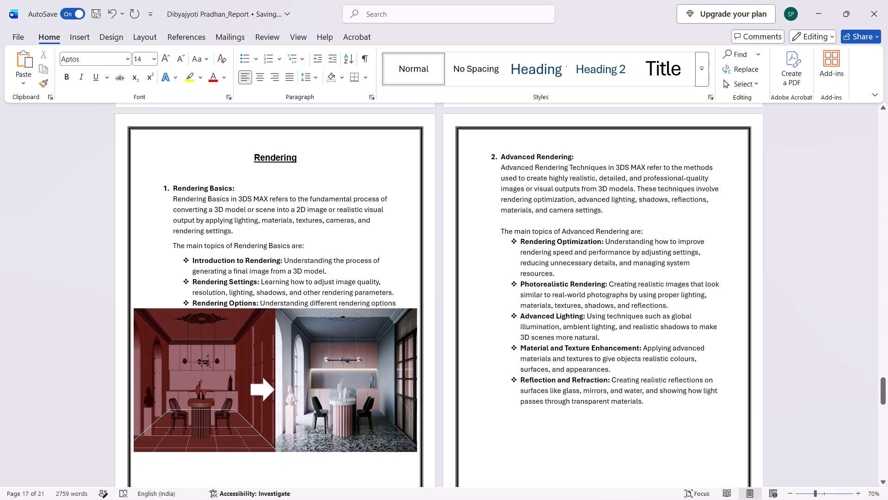
pyautogui.click(271, 353)
pyautogui.press('Down')
pyautogui.press('Down')
pyautogui.press('Down')
pyautogui.press('Down')
pyautogui.press('Down')
pyautogui.press('Down')
pyautogui.press('Down')
pyautogui.press('Down')
pyautogui.press('Down')
pyautogui.press('Down')
pyautogui.press('Down')
pyautogui.press('Down')
pyautogui.press('Down')
pyautogui.press('Down')
pyautogui.press('Down')
pyautogui.press('Down')
pyautogui.press('Down')
pyautogui.press('Down')
pyautogui.press('Down')
pyautogui.press('Down')
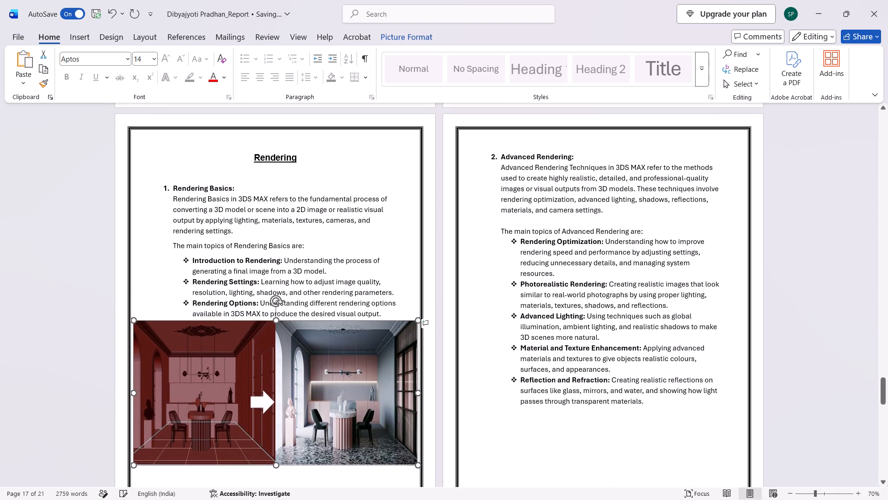
pyautogui.press('Down')
pyautogui.press('Down')
pyautogui.press('Down')
pyautogui.press('Down')
pyautogui.scroll(-3, 260, 362)
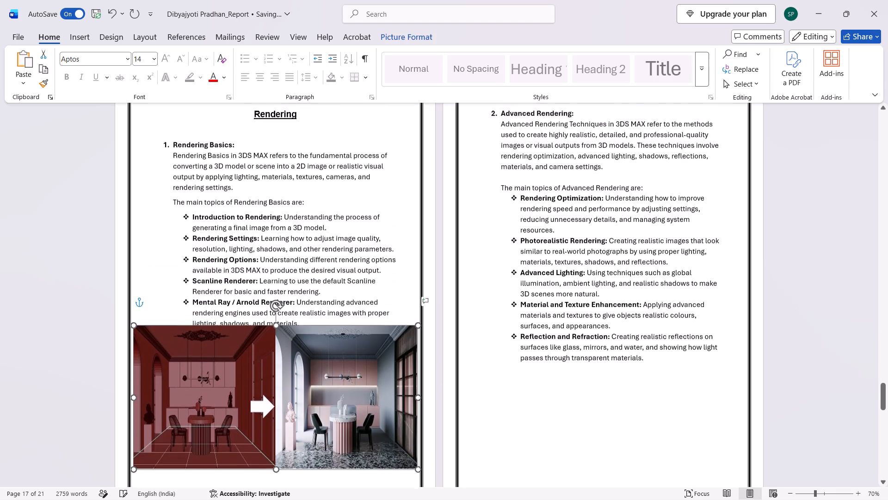
pyautogui.scroll(-2, 260, 362)
pyautogui.press('Down')
pyautogui.press('Down')
pyautogui.press('Down')
pyautogui.press('Down')
pyautogui.press('Down')
pyautogui.press('Down')
pyautogui.press('Down')
pyautogui.press('Down')
pyautogui.press('Down')
pyautogui.press('Down')
pyautogui.press('Down')
pyautogui.press('Down')
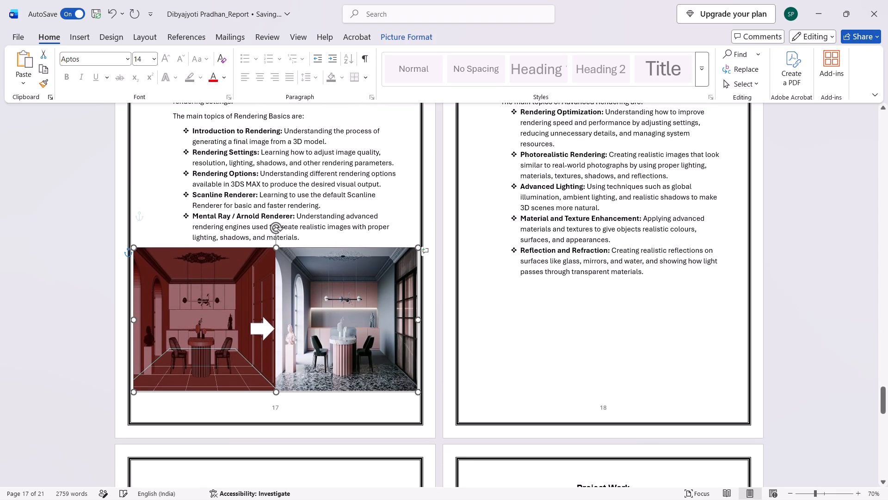
pyautogui.press('Up')
pyautogui.press('Down')
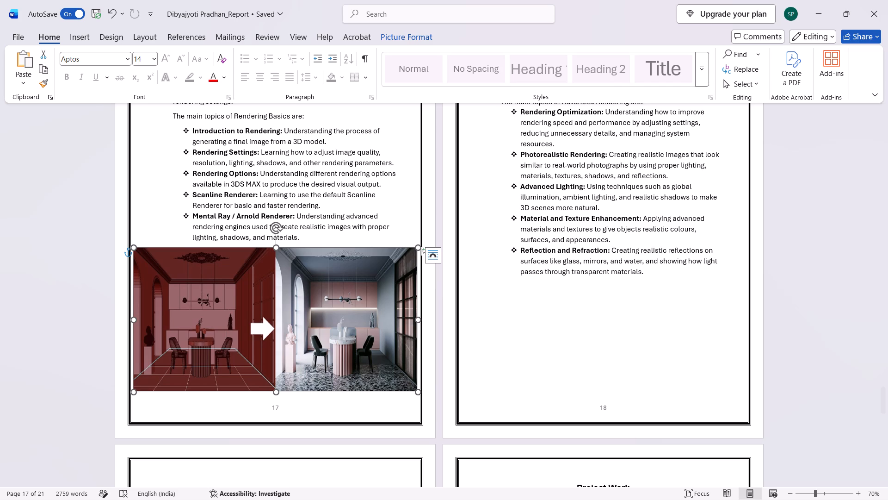
pyautogui.scroll(1, 592, 209)
pyautogui.click(592, 209)
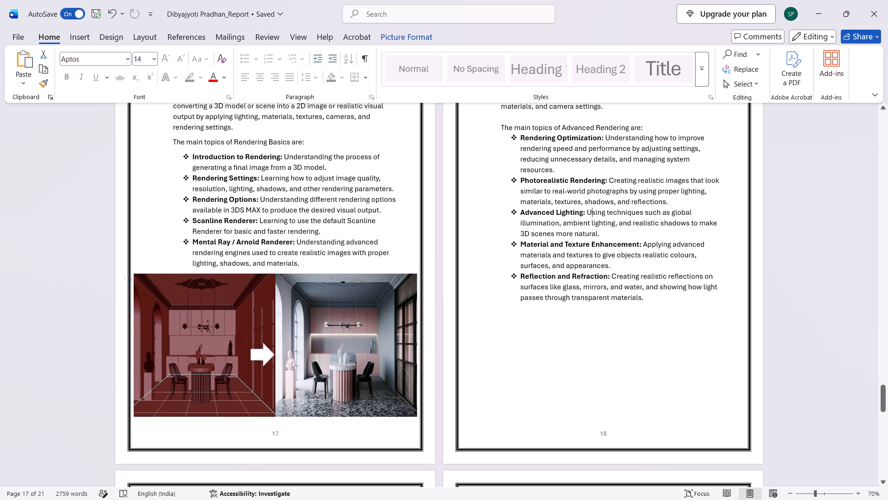
# Check the layout of the Rendering Architectural Exteriors, Project Work and Conclusion pages.
pyautogui.scroll(-3, 580, 241)
pyautogui.scroll(-5, 602, 276)
pyautogui.scroll(-7, 570, 325)
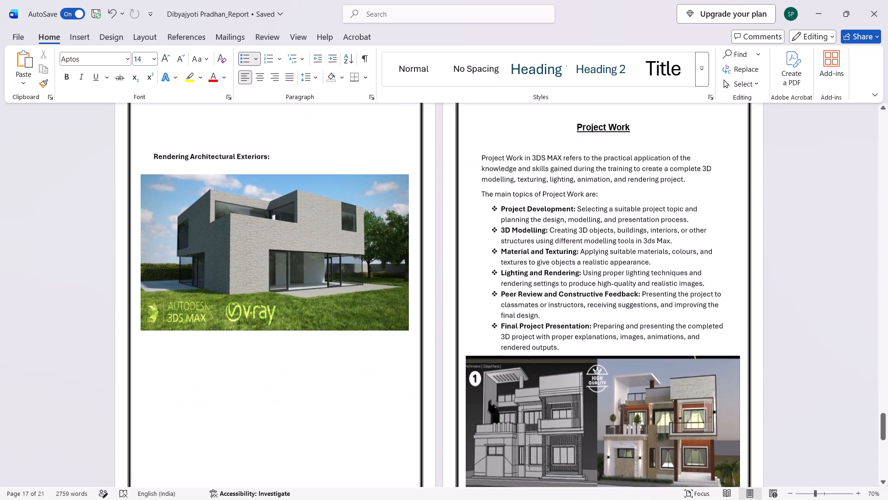
pyautogui.scroll(2, 540, 327)
pyautogui.scroll(-8, 550, 332)
pyautogui.scroll(-10, 511, 321)
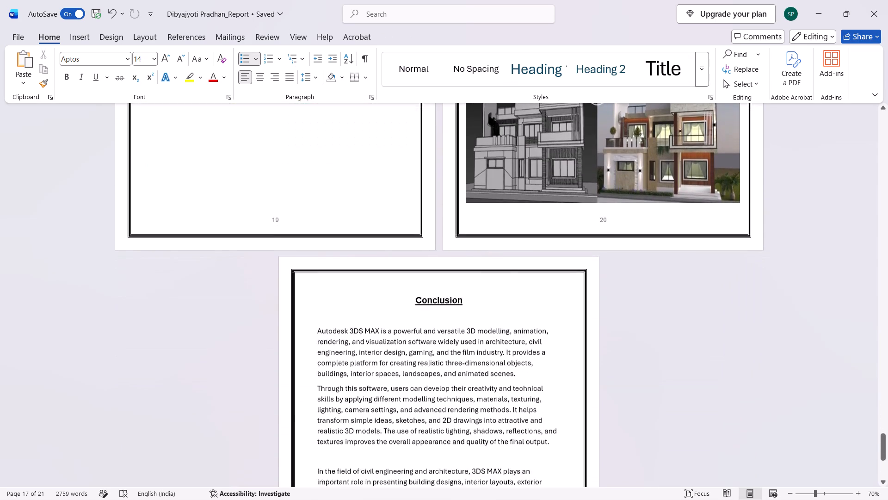
pyautogui.scroll(-1, 501, 329)
pyautogui.scroll(1, 522, 349)
pyautogui.scroll(-10, 522, 349)
pyautogui.scroll(19, 564, 332)
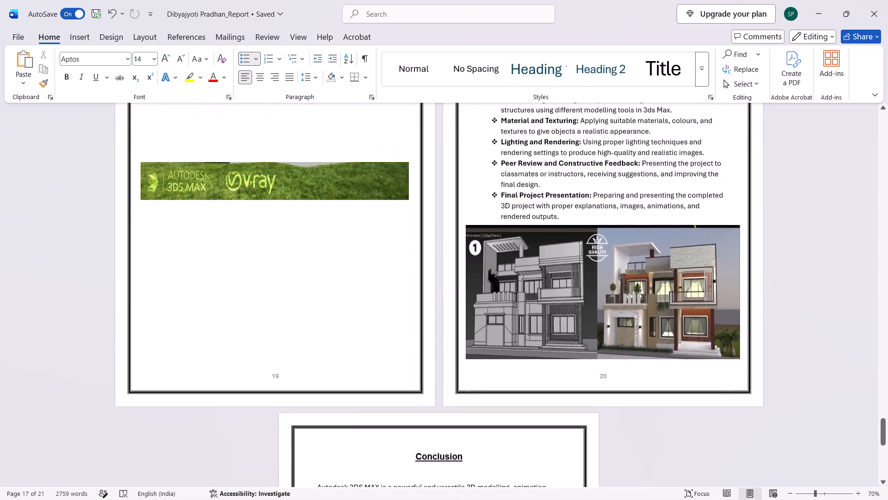
# Recheck headings, spacing and pictures from the Project Work page back to the material steps and Lighting Techniques pages.
pyautogui.scroll(20, 564, 307)
pyautogui.scroll(11, 564, 307)
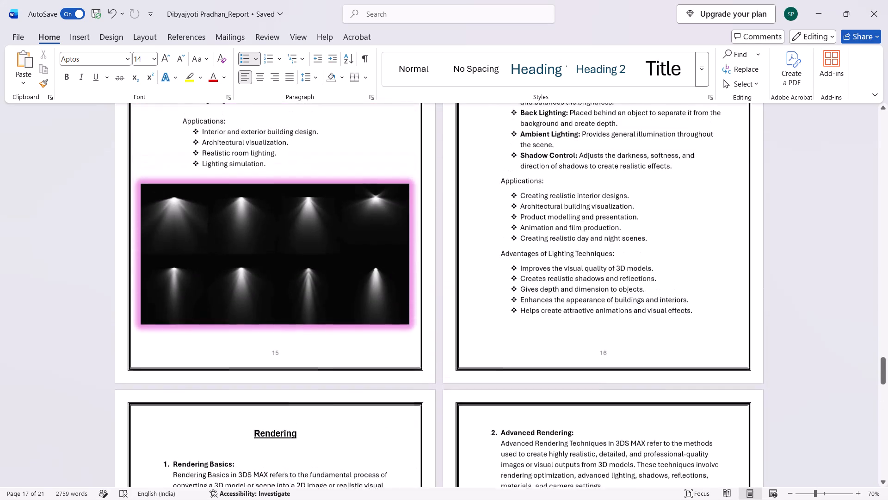
pyautogui.scroll(10, 567, 288)
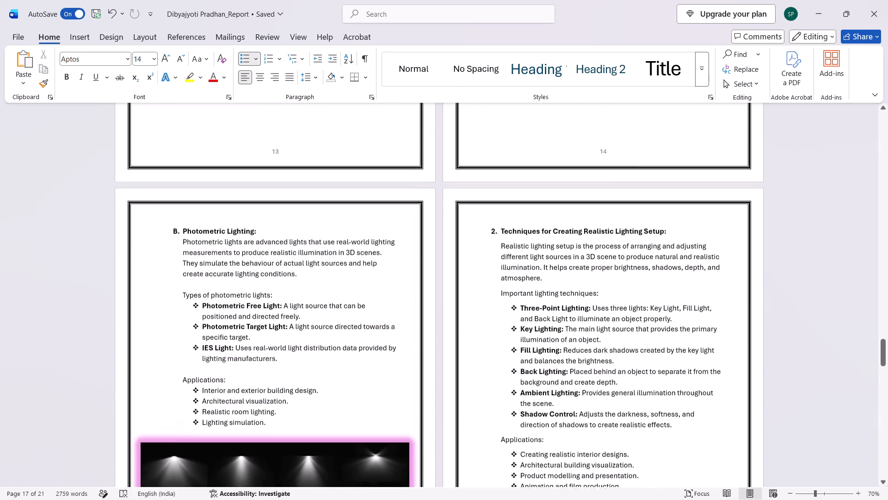
pyautogui.scroll(8, 566, 288)
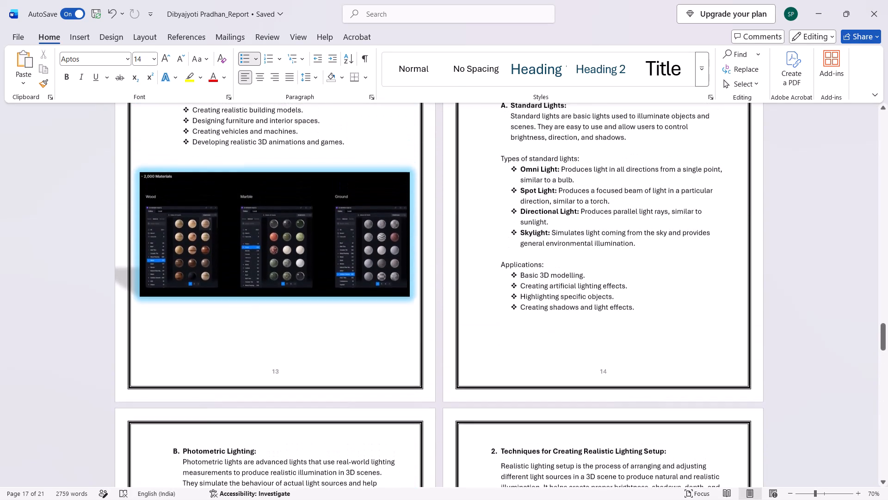
pyautogui.scroll(7, 576, 291)
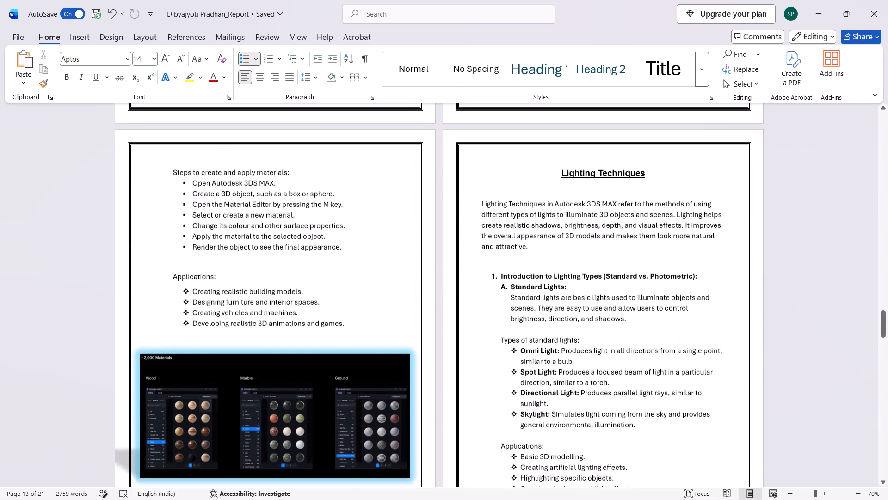
pyautogui.scroll(1, 573, 295)
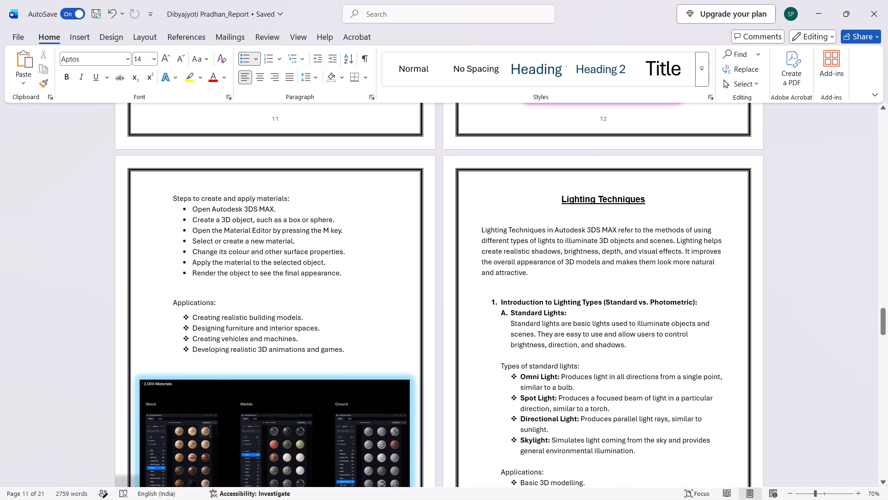
# Examine the materials picture and Applications list on page 13 alongside the Lighting Techniques page.
pyautogui.scroll(-6, 589, 306)
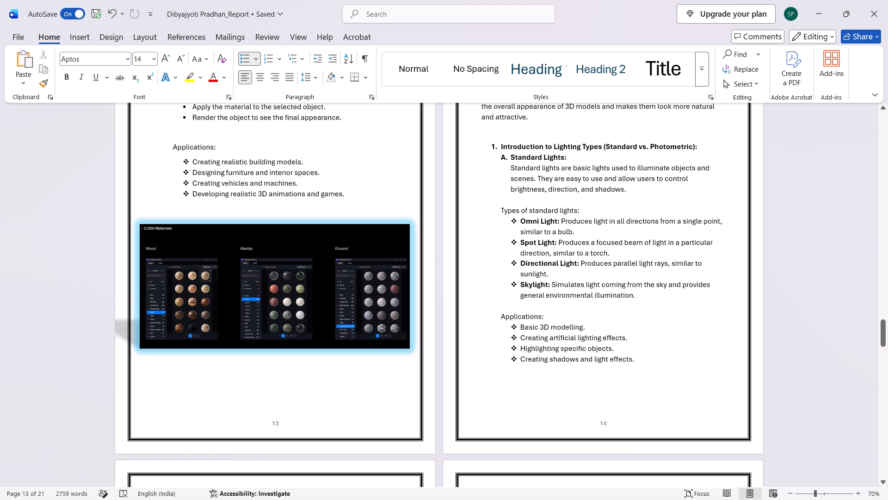
pyautogui.click(239, 326)
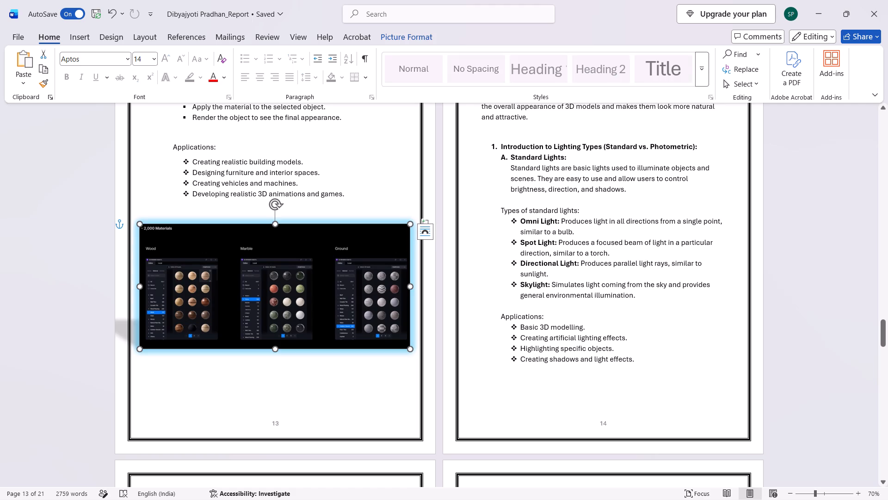
pyautogui.scroll(5, 239, 326)
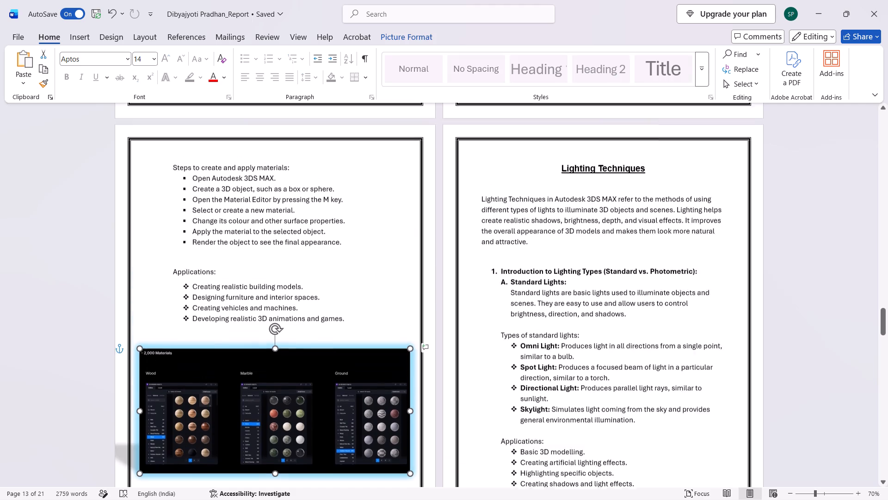
pyautogui.scroll(4, 240, 336)
pyautogui.scroll(-5, 245, 340)
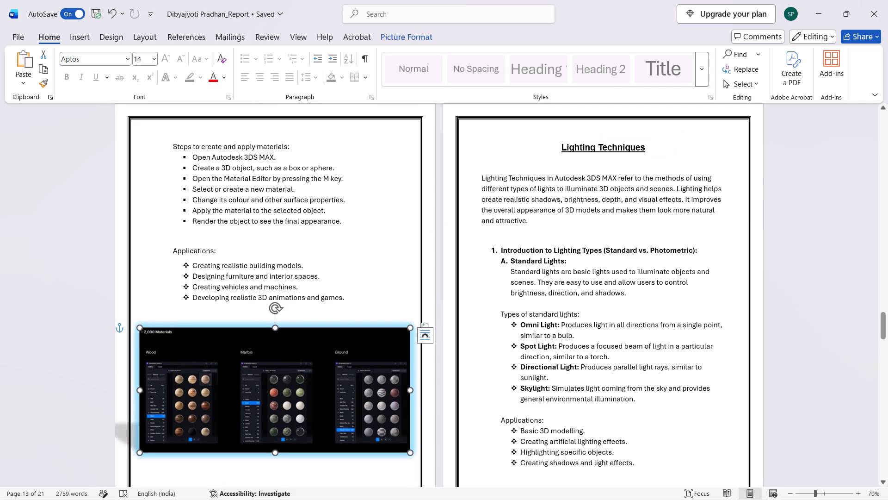
pyautogui.click(185, 272)
pyautogui.click(234, 292)
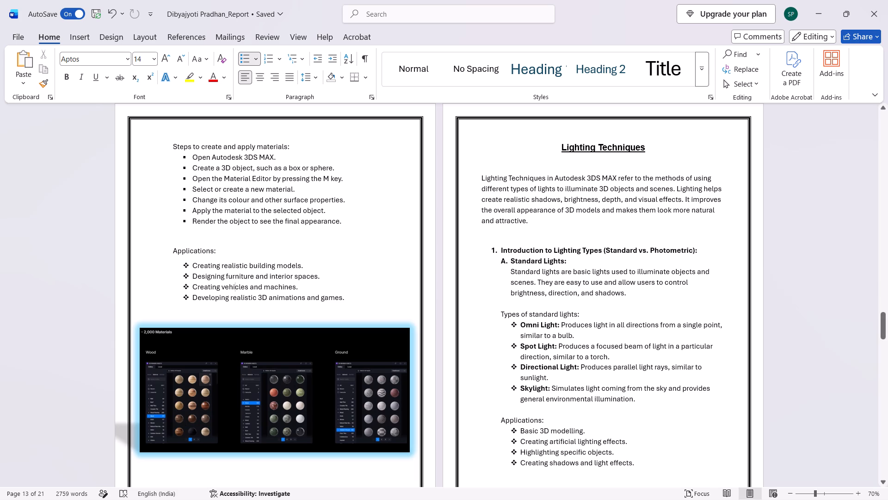
pyautogui.click(612, 191)
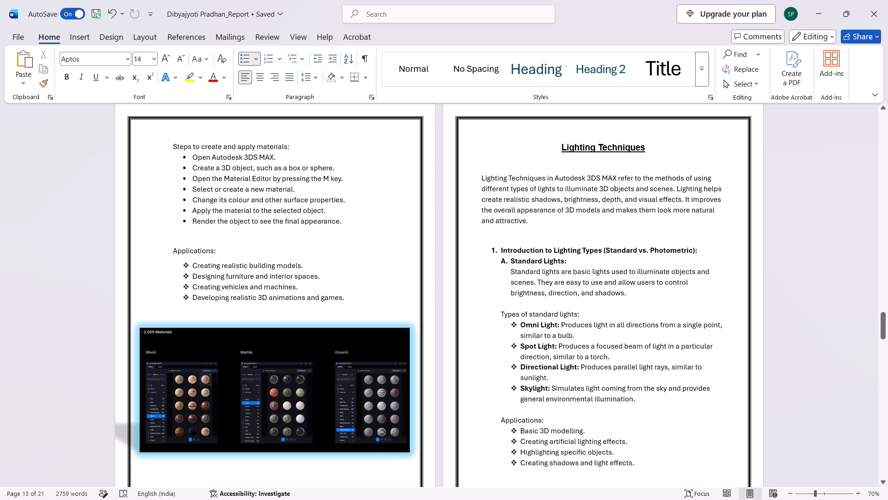
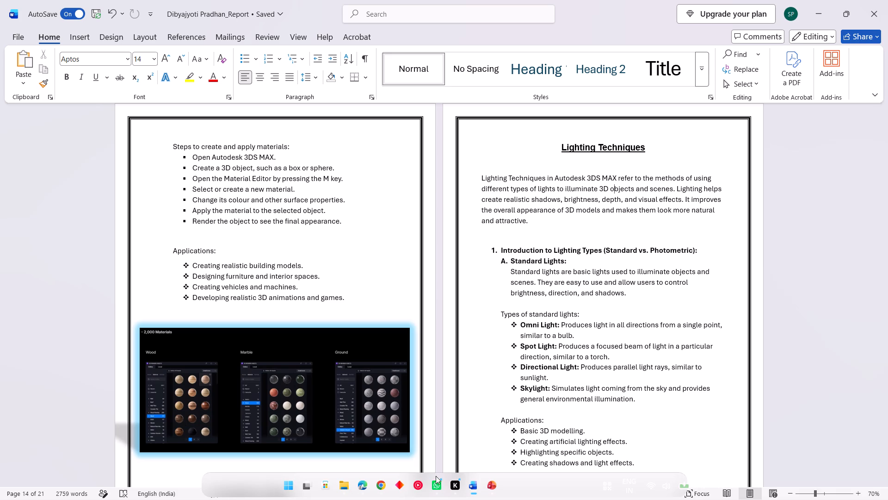
# Switch to the HOSTEL SNACKS sheet in Chrome and append +60 to the sum in cell J10 of Personal P/L Calculator.
pyautogui.click(382, 483)
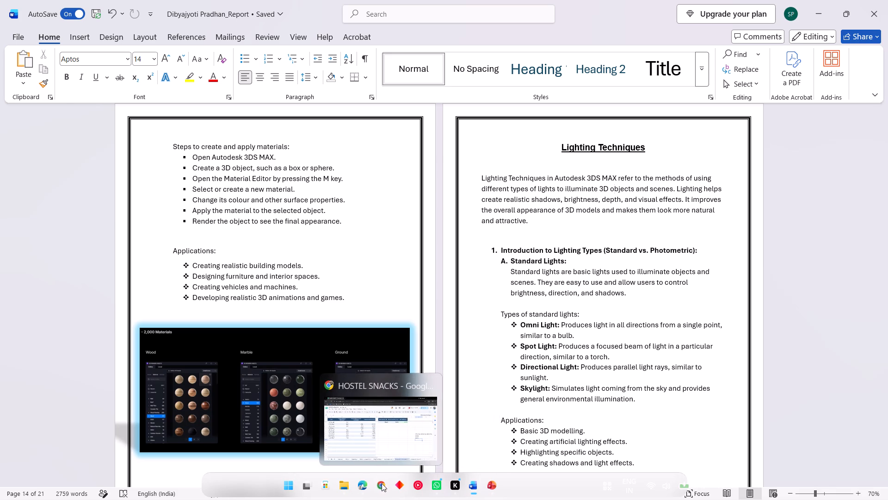
pyautogui.doubleClick(748, 321)
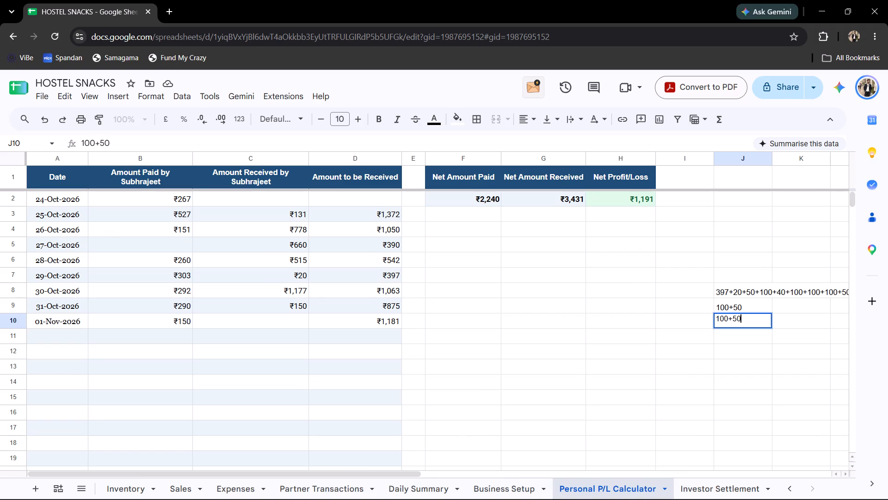
pyautogui.write('+60')
pyautogui.press('Return')
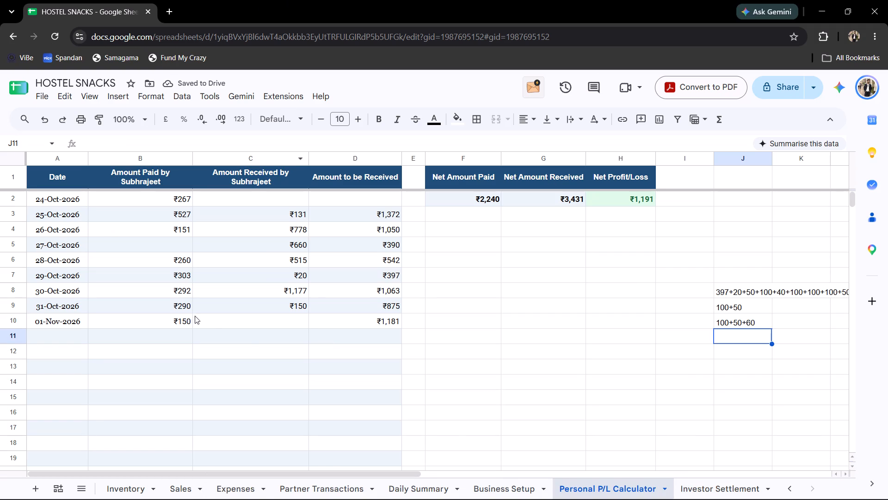
pyautogui.click(211, 324)
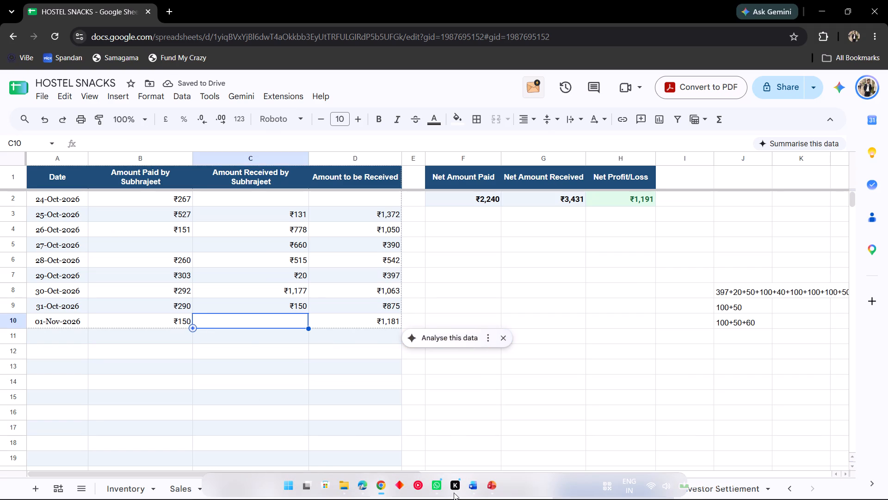
# Switch back to the report in Word and check the layout from the Lighting Techniques page through Rendering to Rendering Architectural Exteriors.
pyautogui.click(473, 493)
pyautogui.scroll(-8, 515, 427)
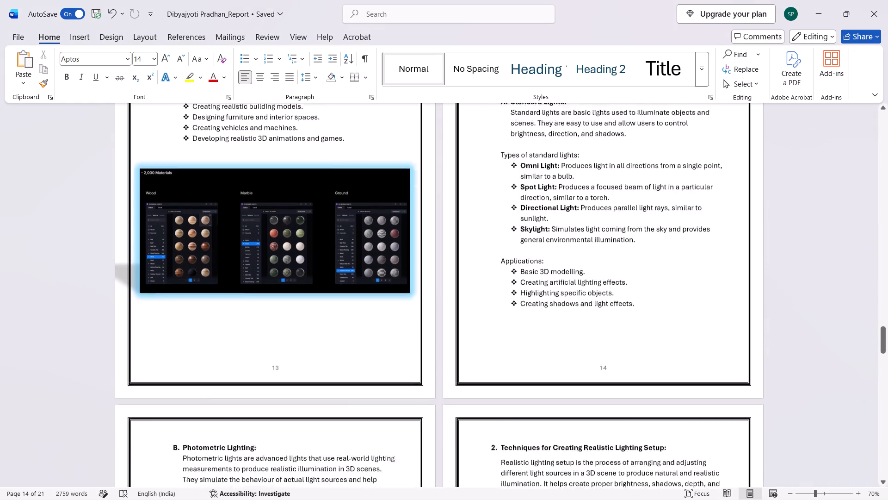
pyautogui.scroll(-6, 511, 428)
pyautogui.scroll(5, 511, 428)
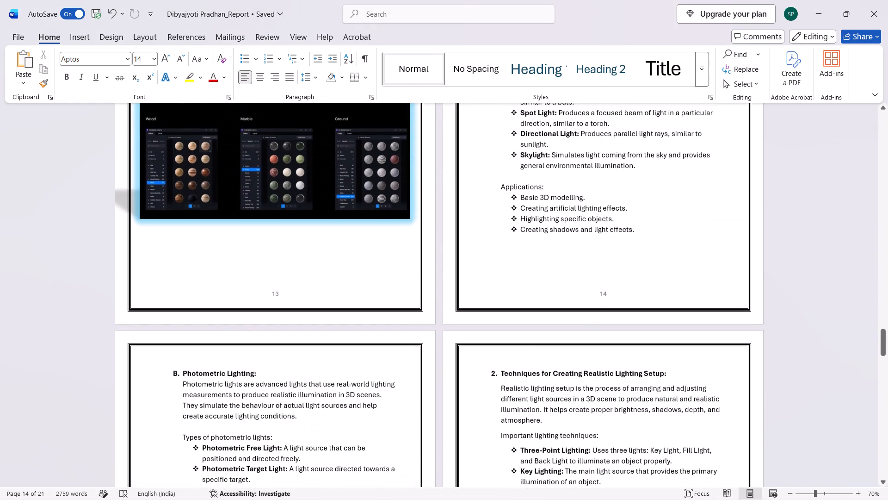
pyautogui.scroll(-10, 485, 434)
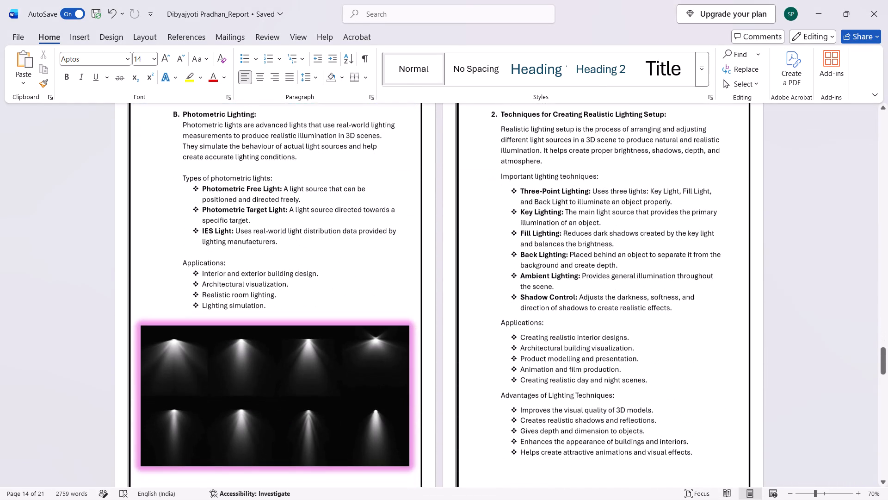
pyautogui.scroll(-8, 546, 342)
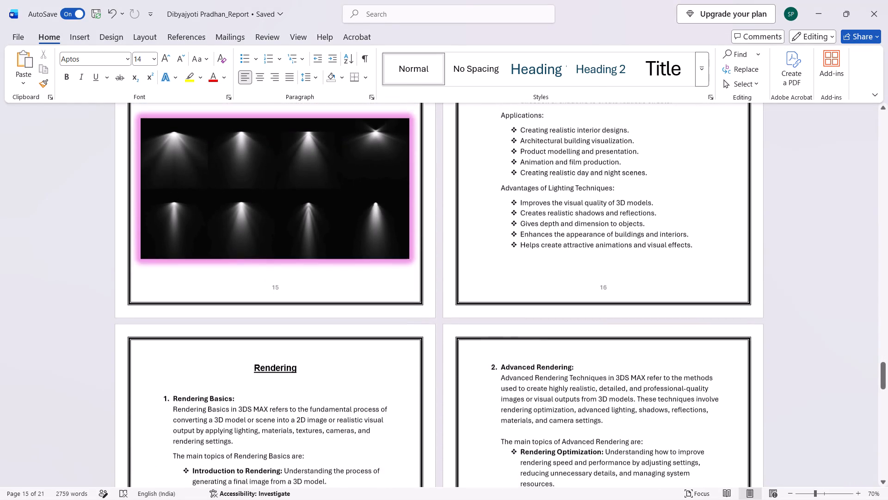
pyautogui.scroll(-6, 539, 379)
pyautogui.scroll(3, 541, 371)
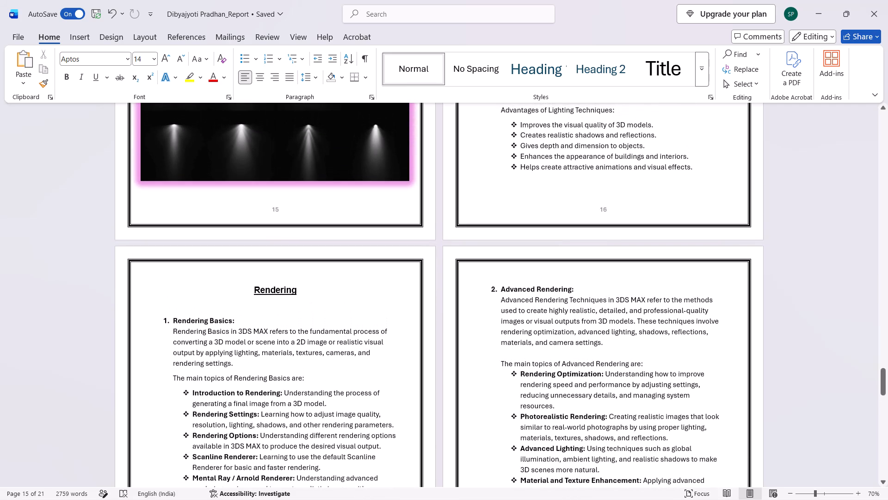
pyautogui.scroll(-7, 539, 331)
pyautogui.click(543, 332)
pyautogui.scroll(-5, 536, 335)
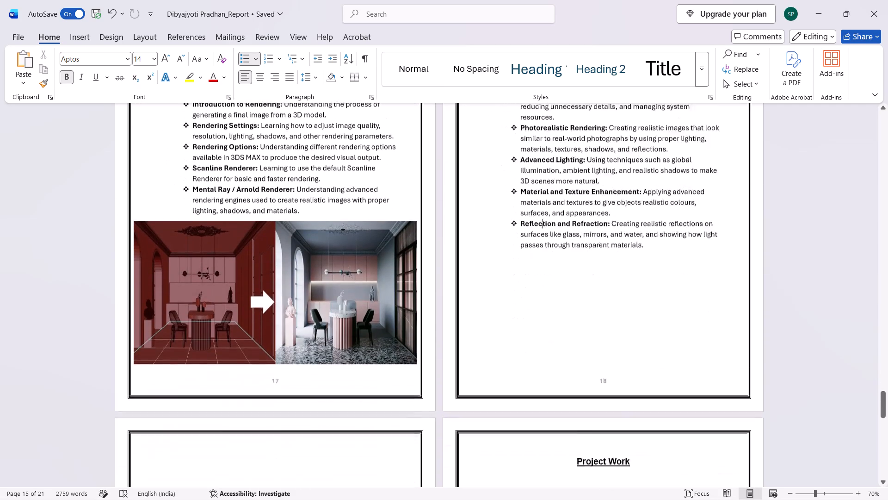
pyautogui.scroll(-12, 538, 339)
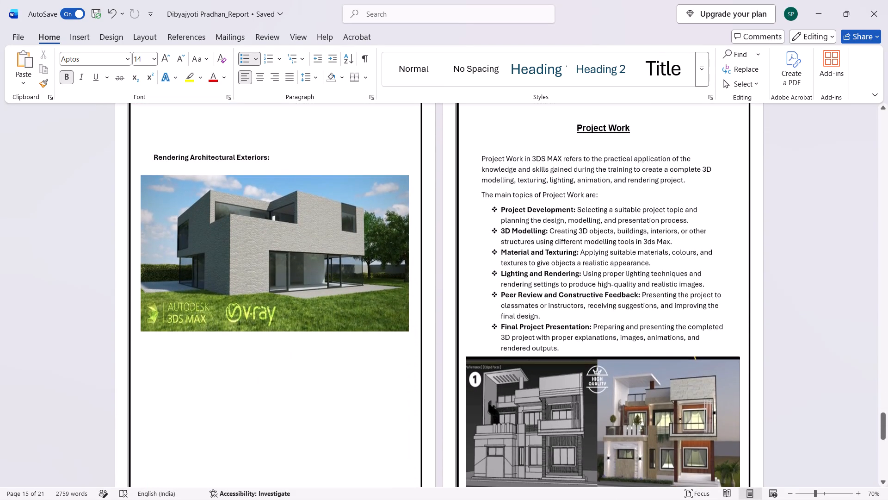
# Examine the Project Work page and the paragraph spacing on the Conclusion page.
pyautogui.click(561, 330)
pyautogui.scroll(-11, 556, 335)
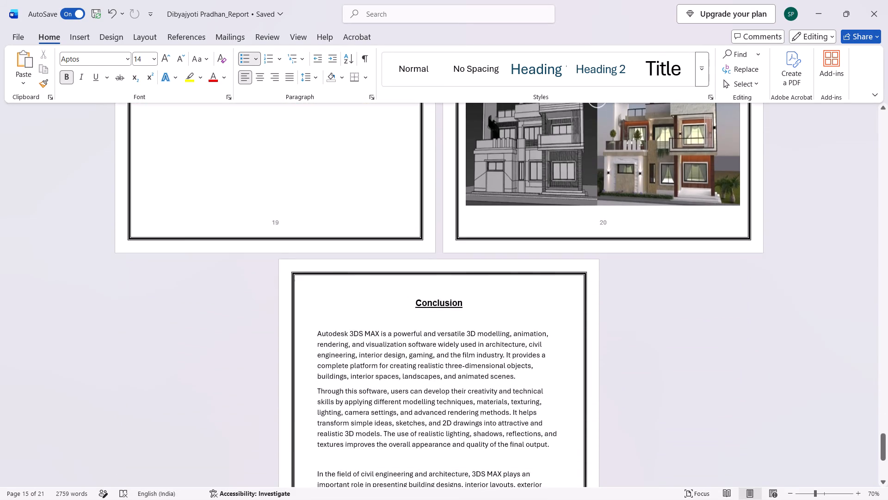
pyautogui.scroll(-3, 556, 335)
pyautogui.click(519, 322)
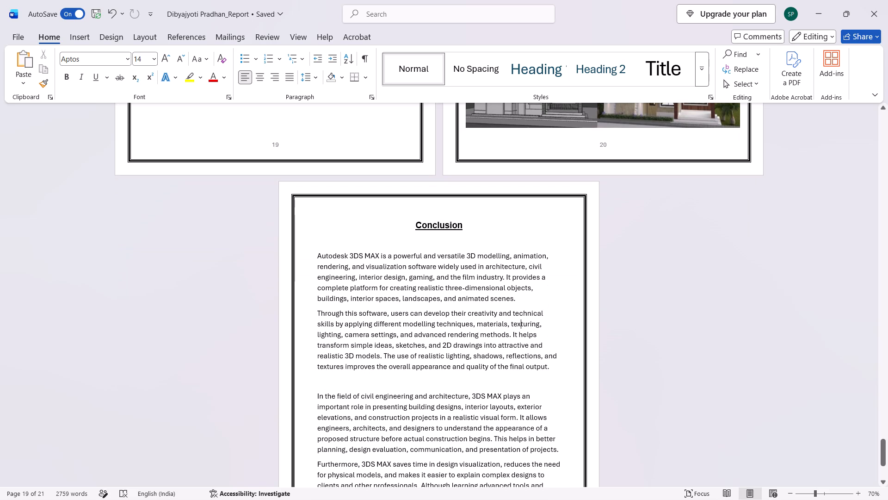
pyautogui.click(445, 337)
pyautogui.click(437, 349)
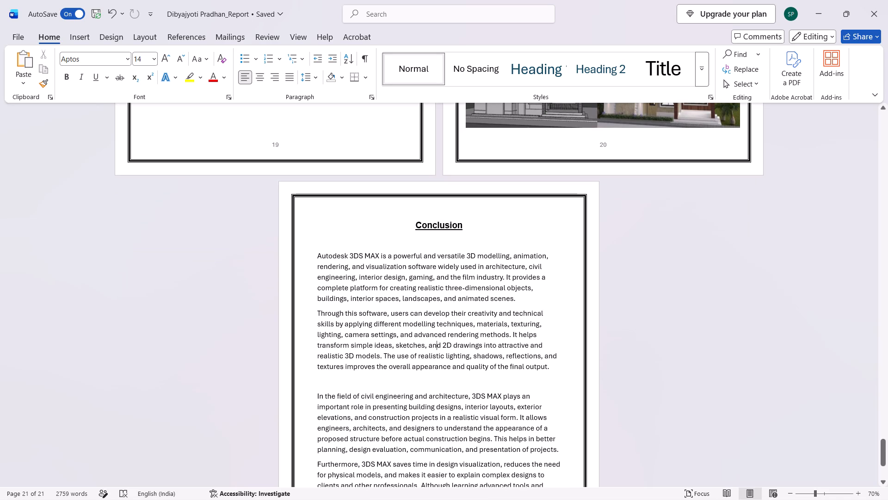
pyautogui.click(455, 366)
pyautogui.click(466, 362)
pyautogui.click(465, 362)
# Insert a blank line after the first and third paragraphs of the Conclusion so all four paragraphs are evenly separated.
pyautogui.scroll(-5, 465, 362)
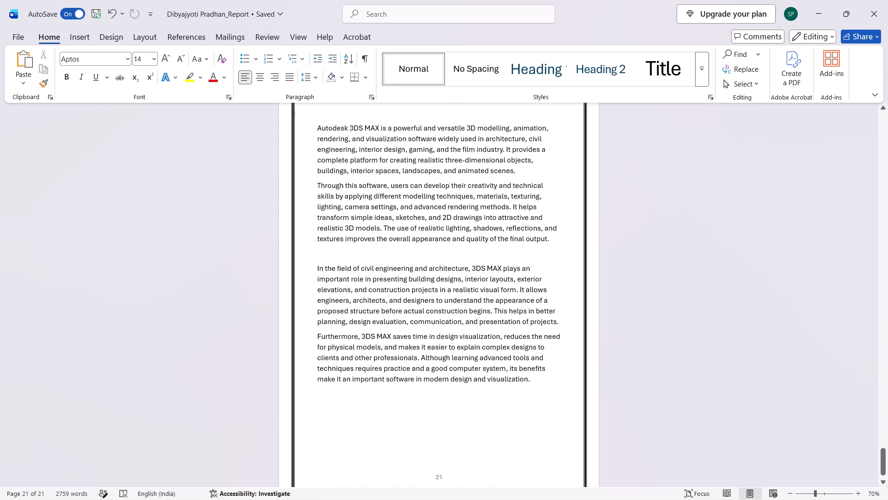
pyautogui.scroll(-2, 453, 359)
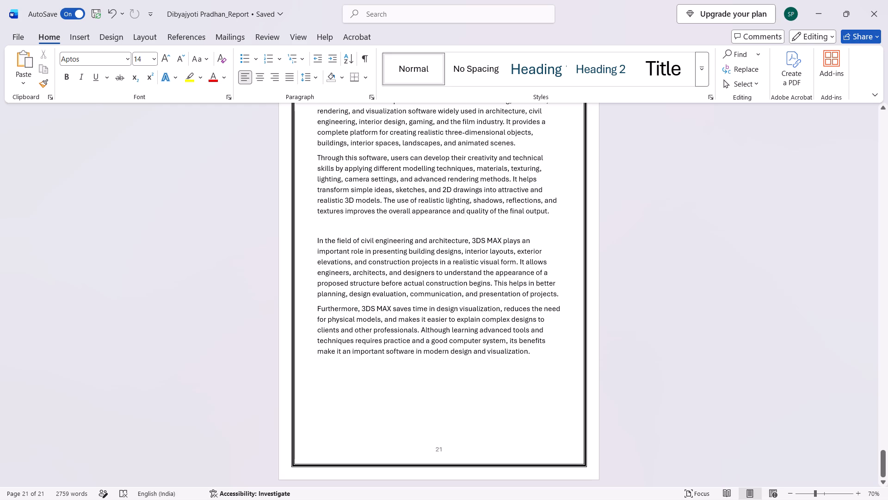
pyautogui.scroll(3, 520, 239)
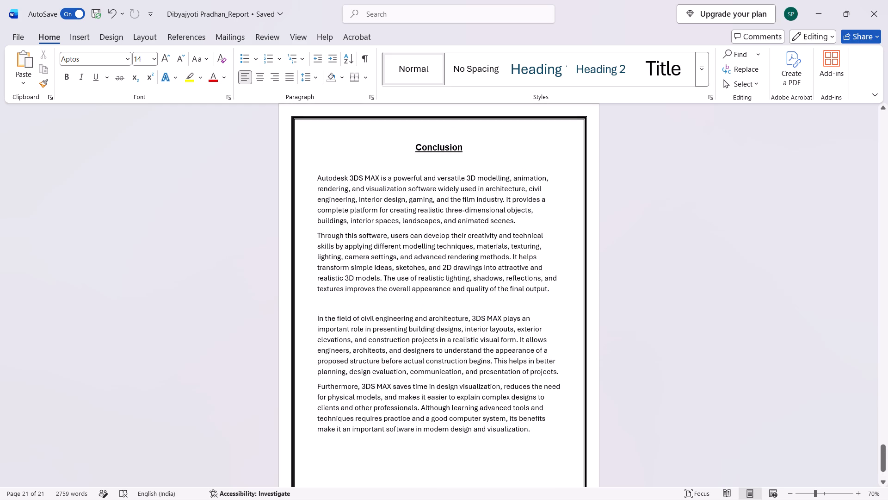
pyautogui.click(528, 224)
pyautogui.press('Return')
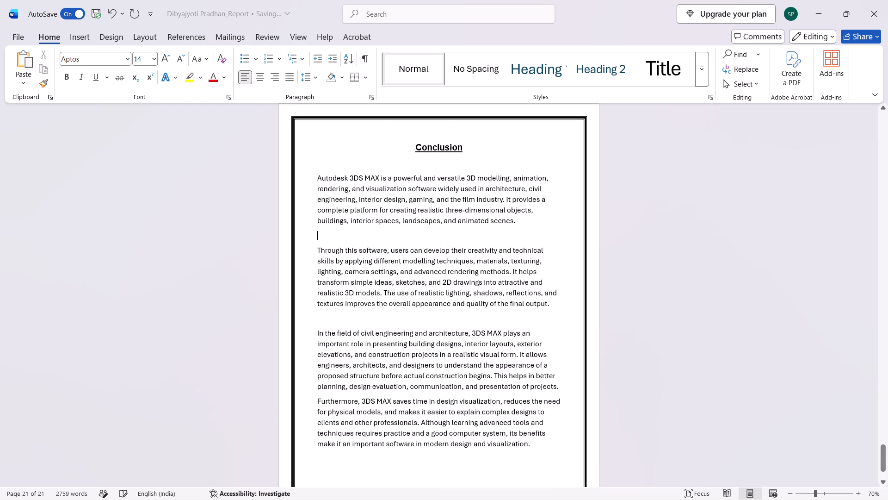
pyautogui.scroll(-3, 546, 233)
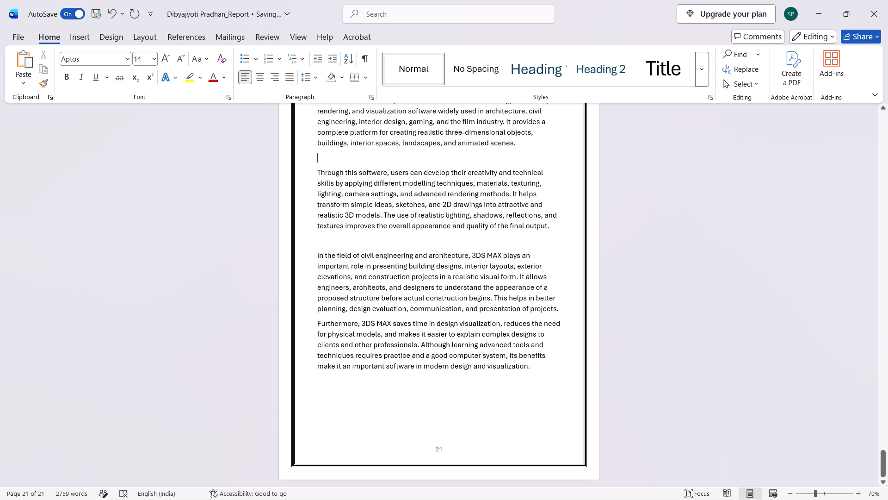
pyautogui.click(568, 310)
pyautogui.press('Return')
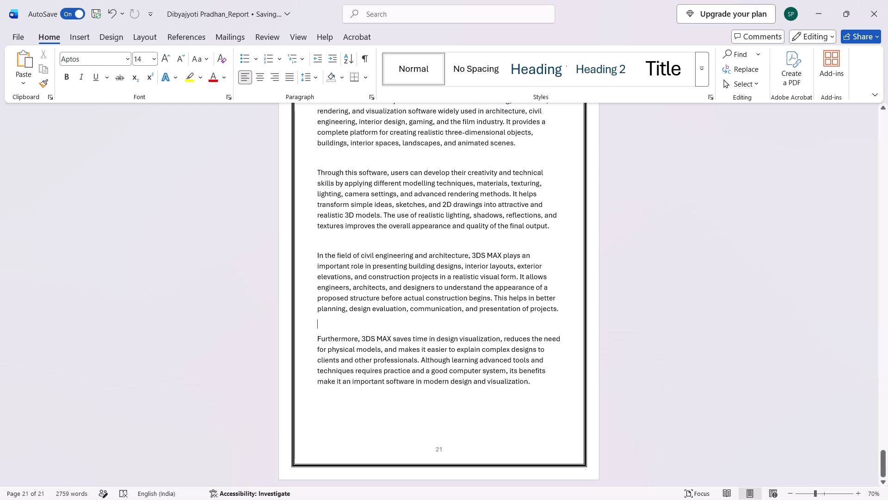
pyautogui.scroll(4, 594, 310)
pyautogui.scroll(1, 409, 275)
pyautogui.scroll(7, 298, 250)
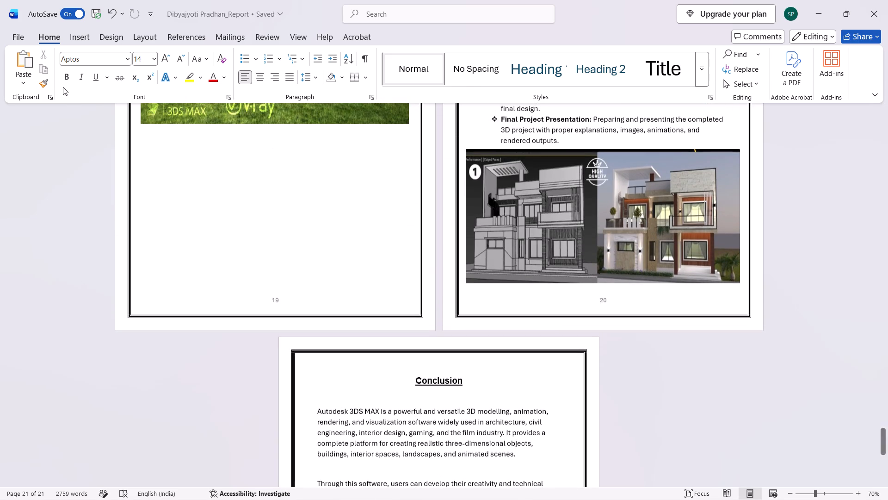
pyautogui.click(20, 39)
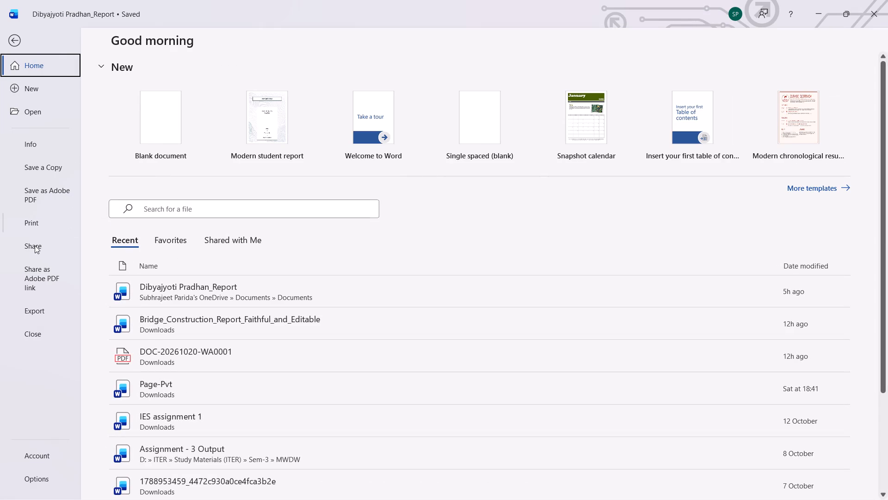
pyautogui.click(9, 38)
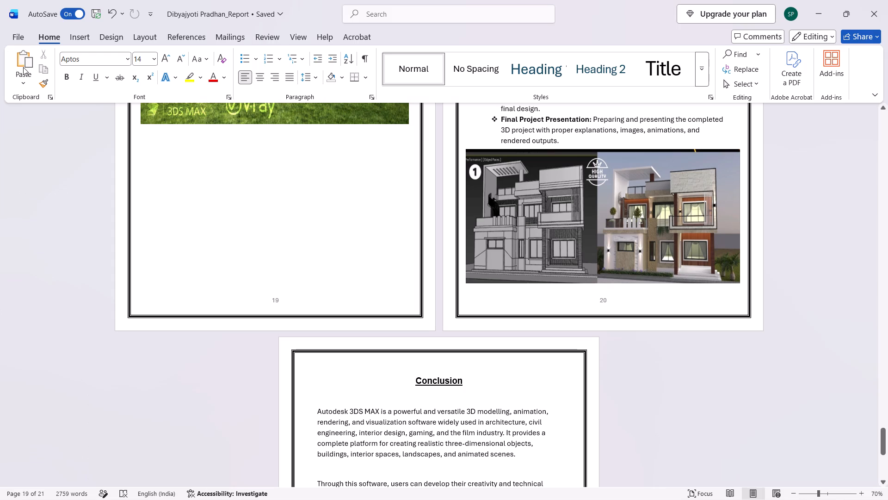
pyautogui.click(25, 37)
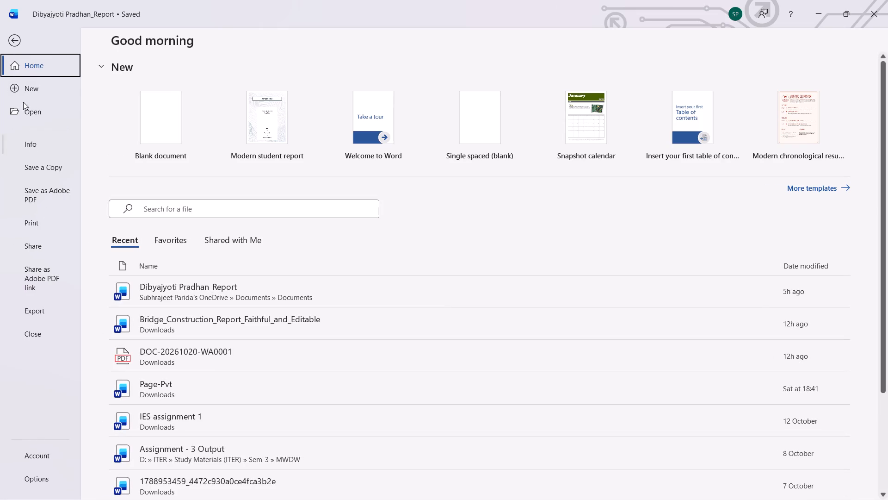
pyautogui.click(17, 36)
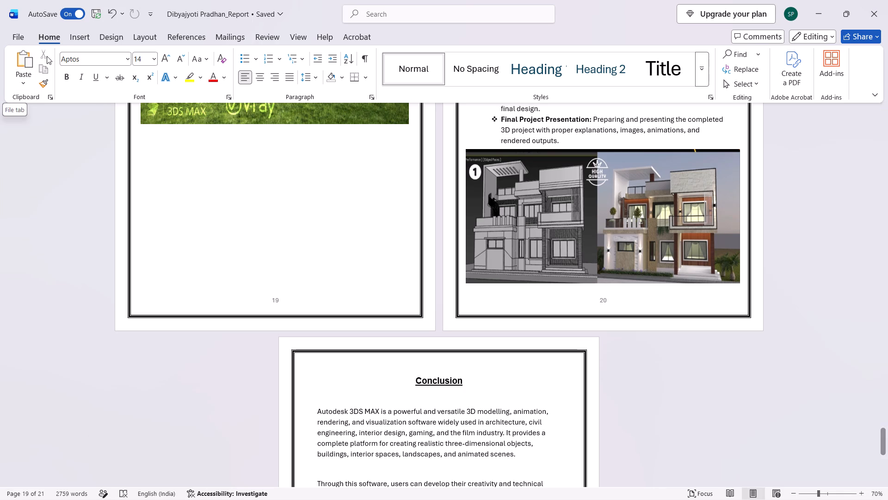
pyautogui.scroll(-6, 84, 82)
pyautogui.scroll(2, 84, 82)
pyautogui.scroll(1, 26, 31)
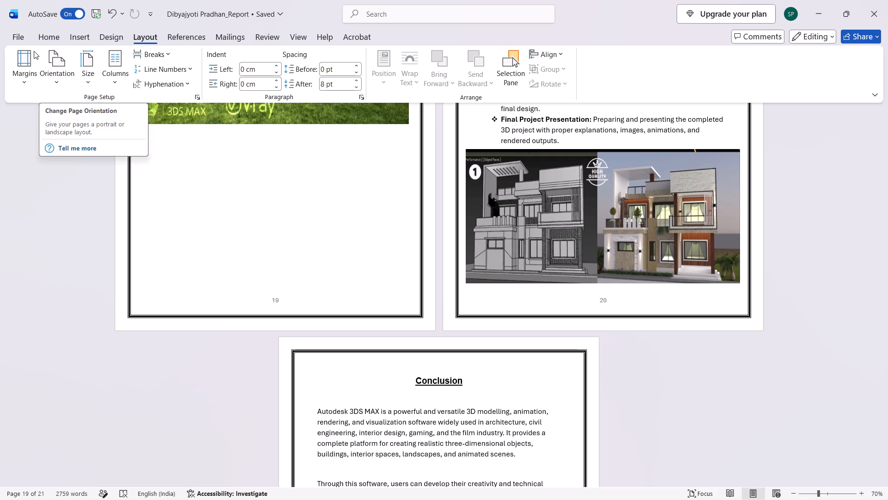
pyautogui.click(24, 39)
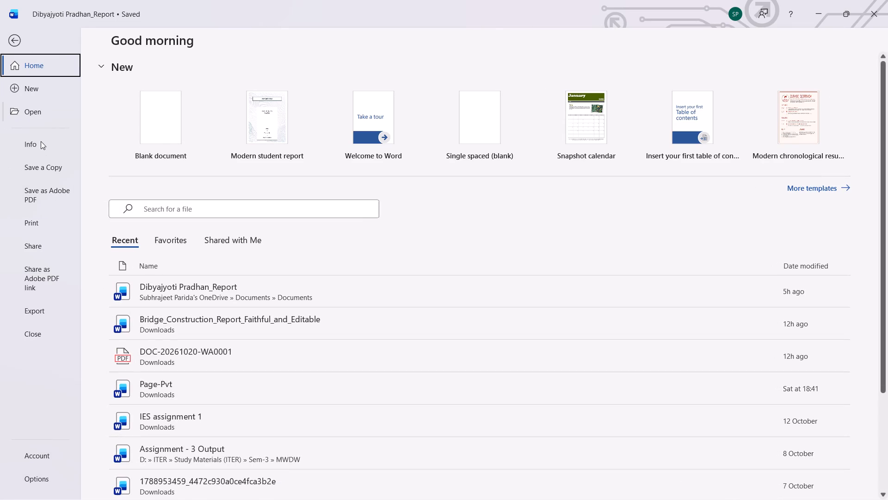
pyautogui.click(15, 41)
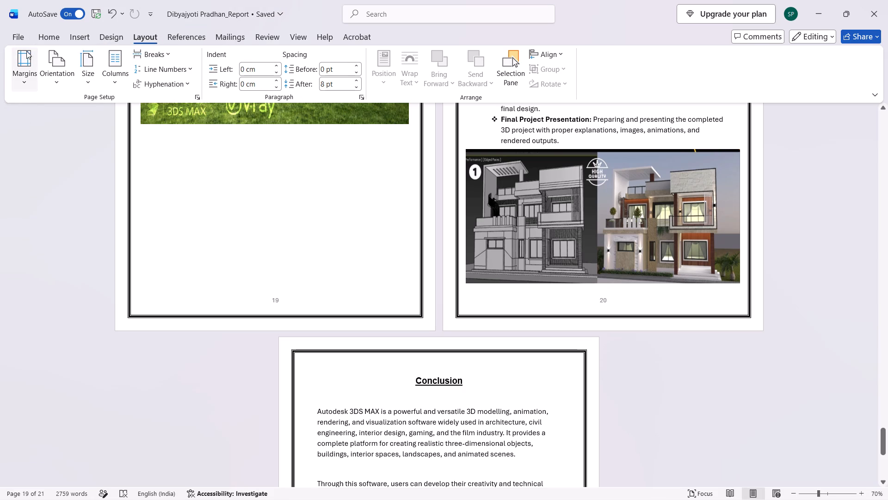
# Open the Save a Copy options for the report.
pyautogui.click(18, 37)
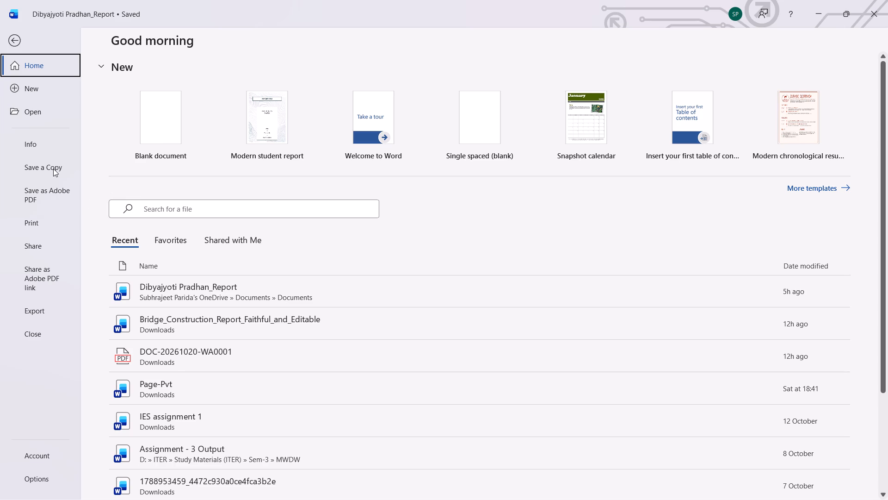
pyautogui.click(146, 191)
pyautogui.scroll(-5, 143, 190)
pyautogui.scroll(4, 143, 190)
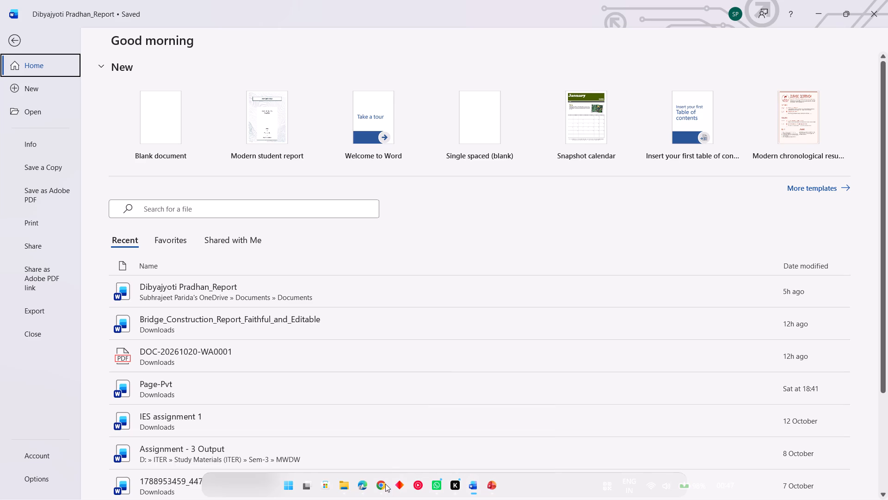
pyautogui.scroll(2, 271, 127)
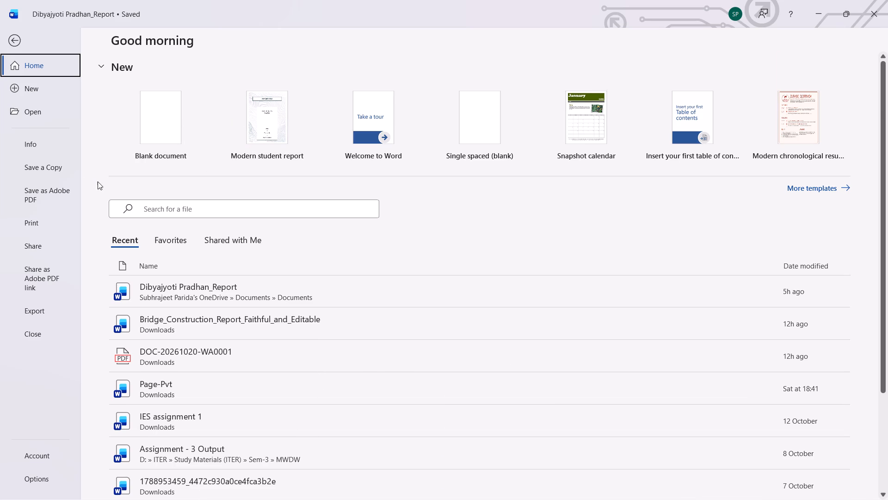
pyautogui.scroll(-7, 98, 181)
pyautogui.scroll(5, 112, 197)
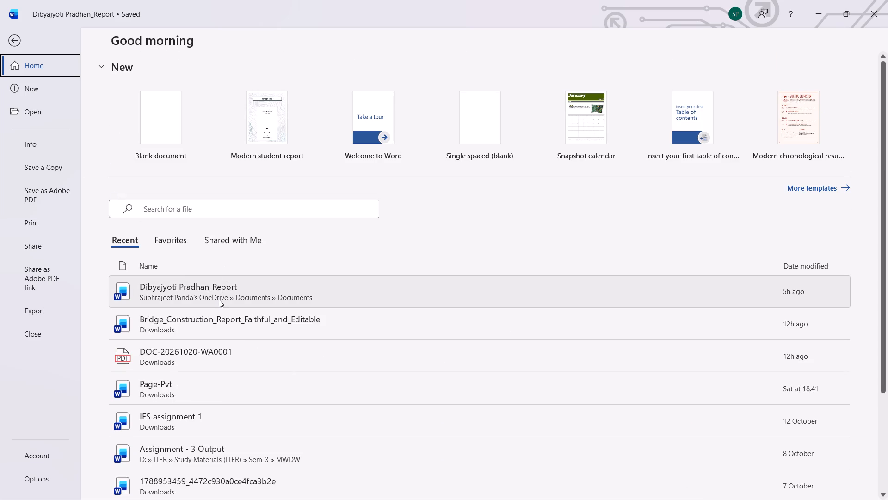
pyautogui.scroll(1, 219, 299)
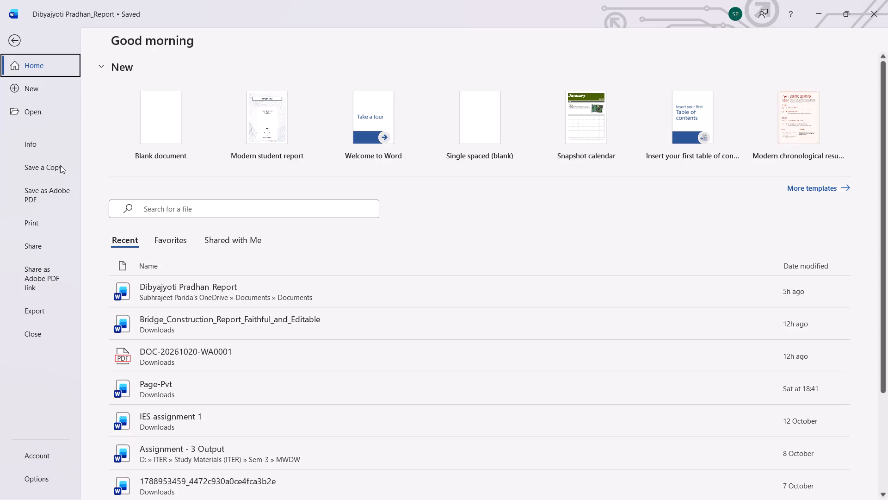
pyautogui.click(60, 165)
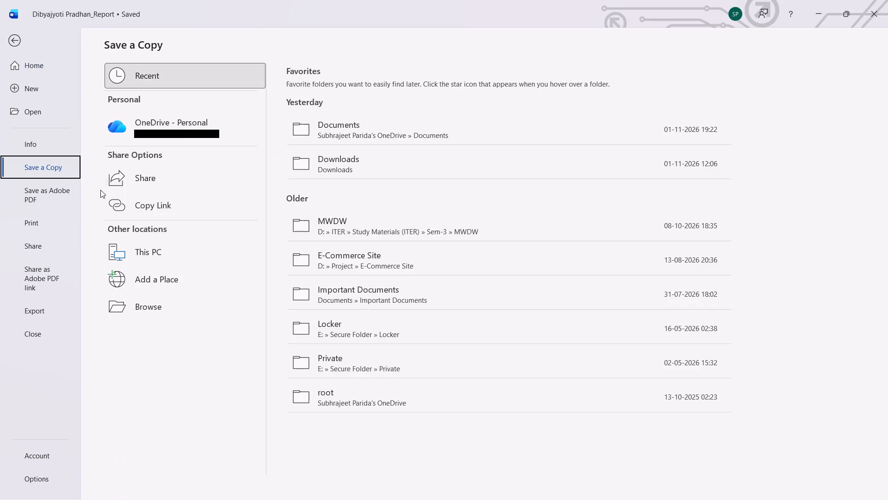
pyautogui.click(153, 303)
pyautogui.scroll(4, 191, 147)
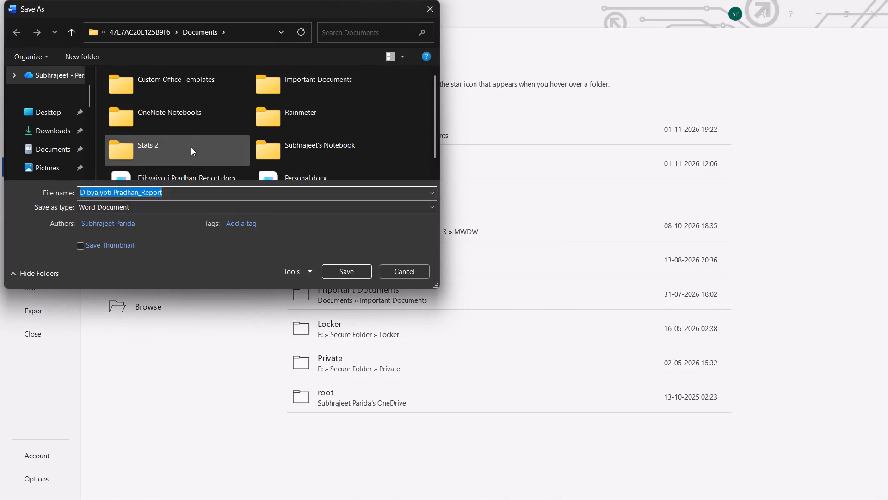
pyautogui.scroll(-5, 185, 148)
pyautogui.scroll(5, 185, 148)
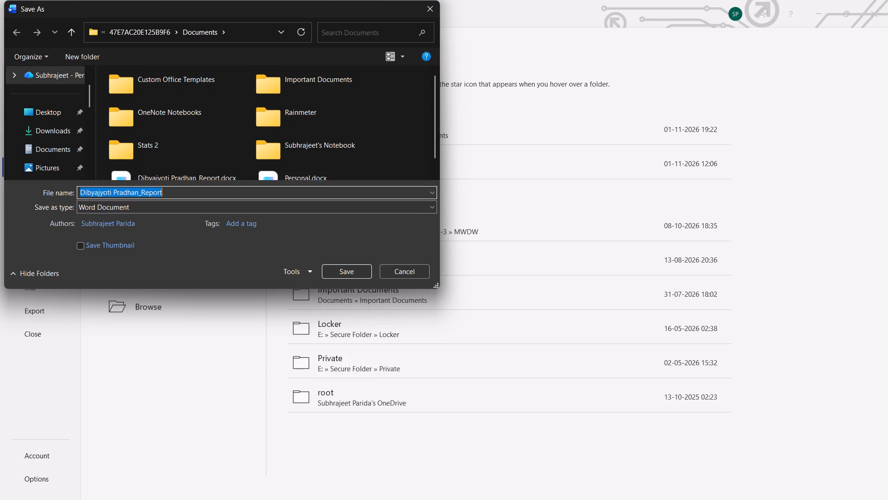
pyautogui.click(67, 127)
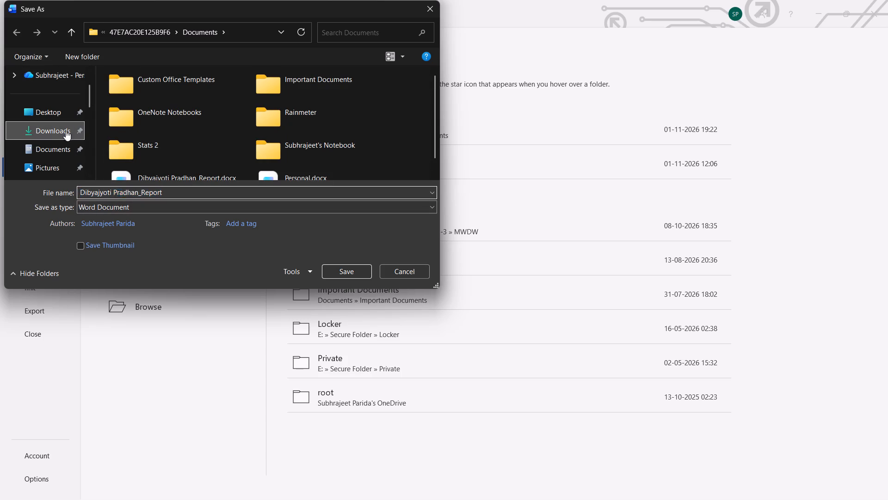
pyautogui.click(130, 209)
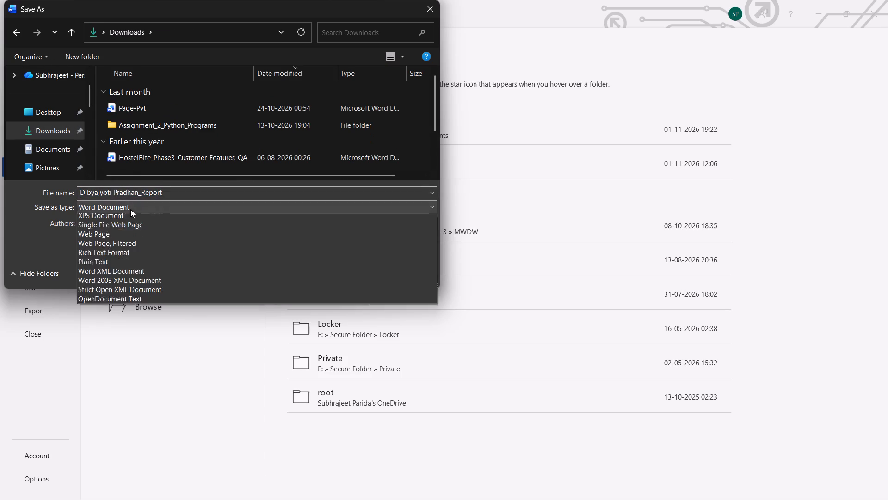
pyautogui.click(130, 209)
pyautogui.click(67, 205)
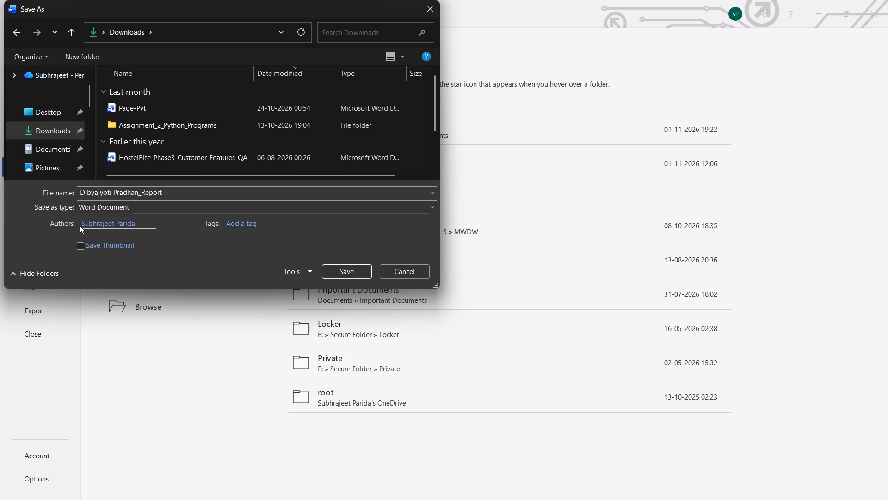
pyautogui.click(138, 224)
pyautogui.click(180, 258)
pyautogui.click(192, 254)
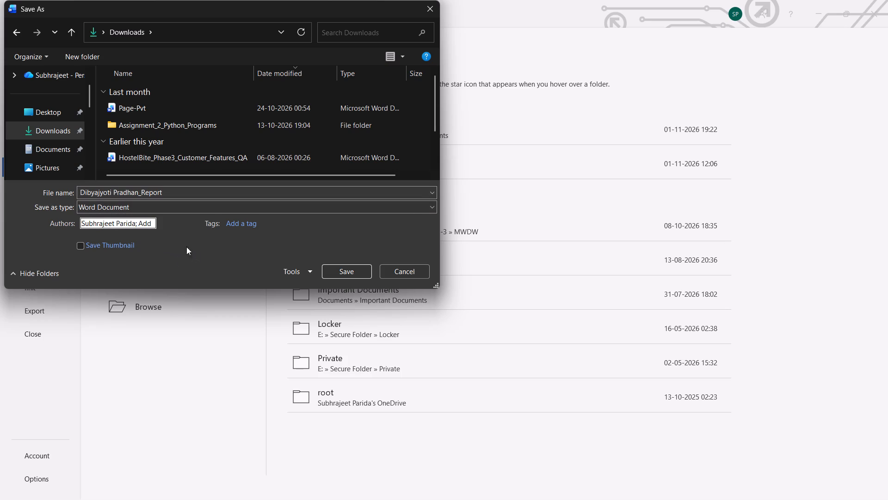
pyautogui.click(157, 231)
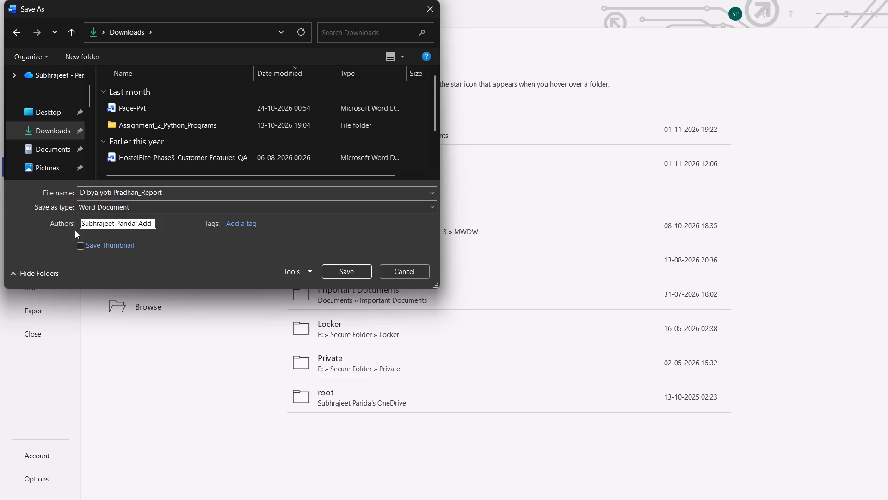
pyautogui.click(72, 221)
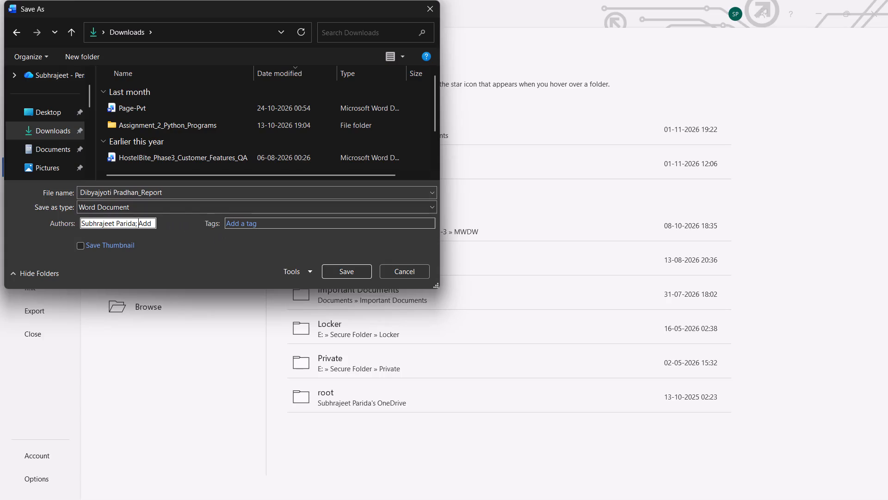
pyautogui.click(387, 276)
# Save a copy of the report to the Downloads folder as a Word Document, keeping its current file name.
pyautogui.click(219, 309)
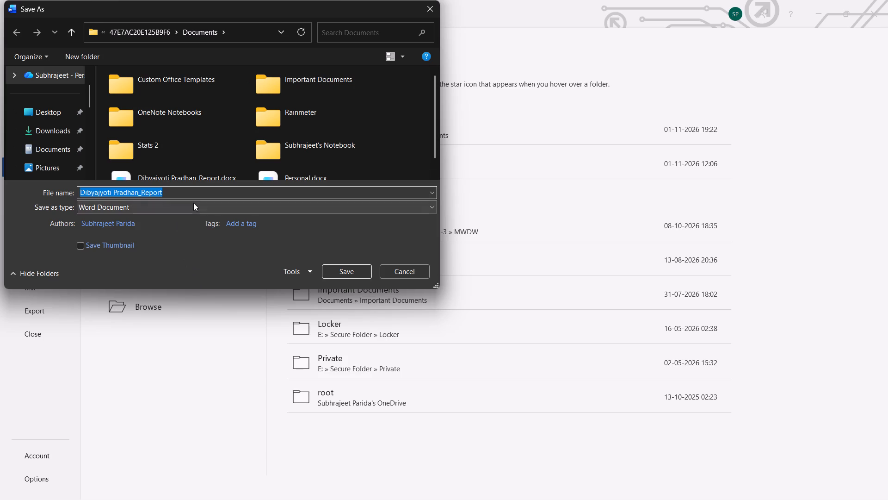
pyautogui.click(193, 203)
pyautogui.click(193, 203)
pyautogui.click(193, 203)
pyautogui.click(193, 203)
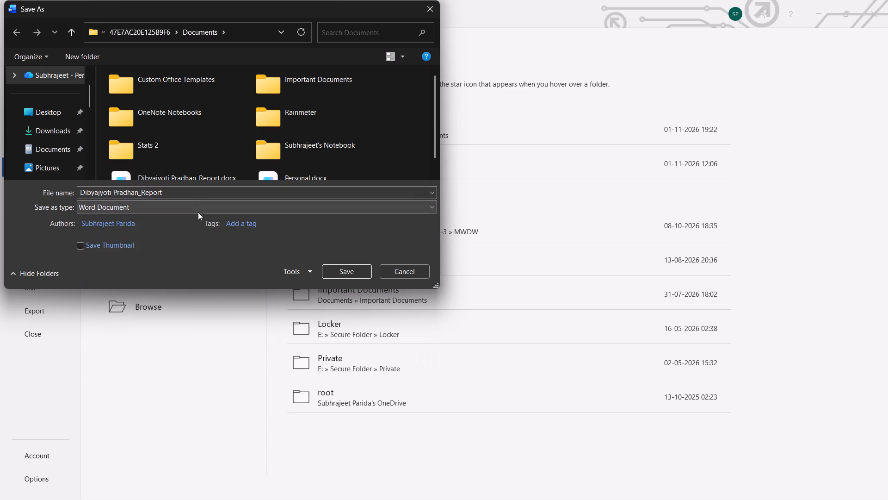
pyautogui.click(195, 208)
pyautogui.click(195, 208)
pyautogui.click(197, 197)
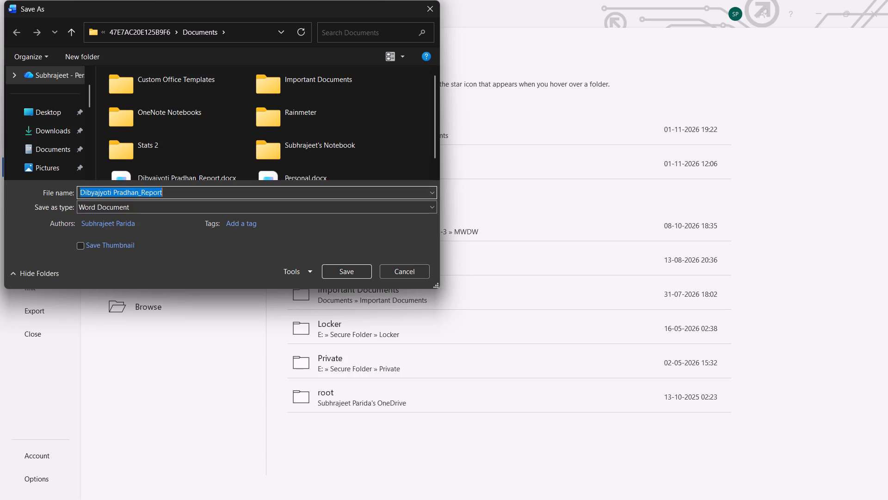
pyautogui.click(197, 197)
pyautogui.click(35, 203)
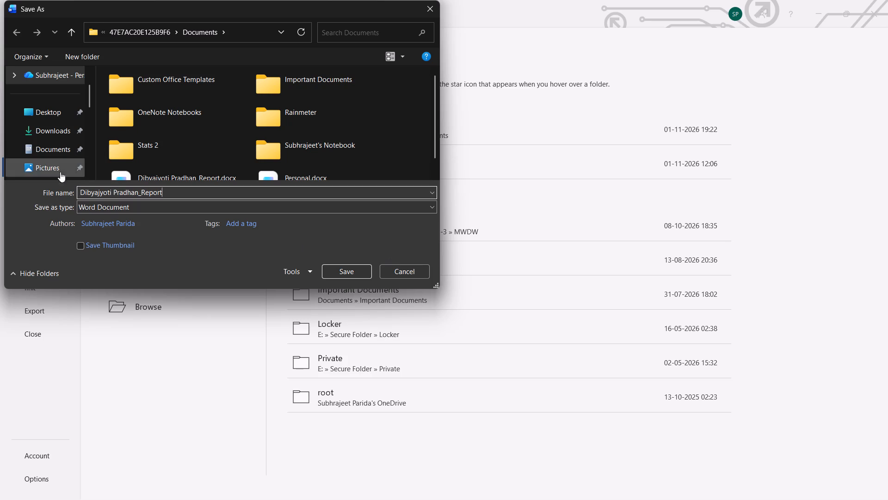
pyautogui.click(34, 132)
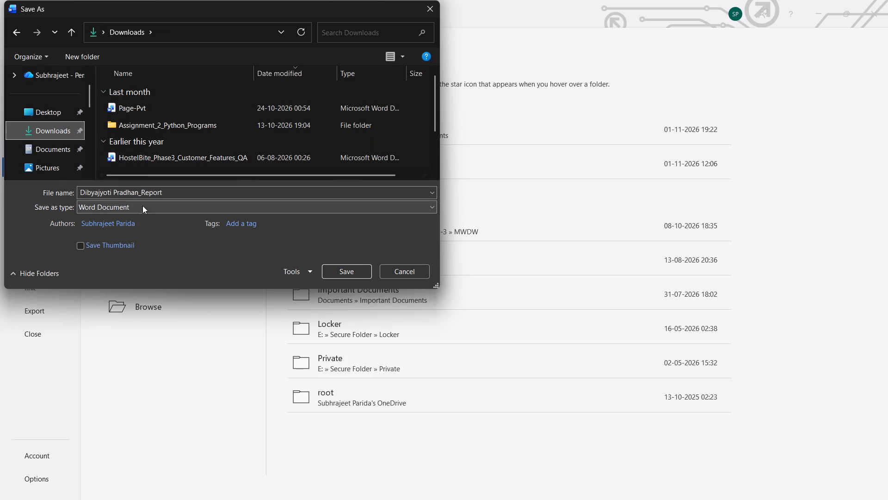
pyautogui.click(345, 275)
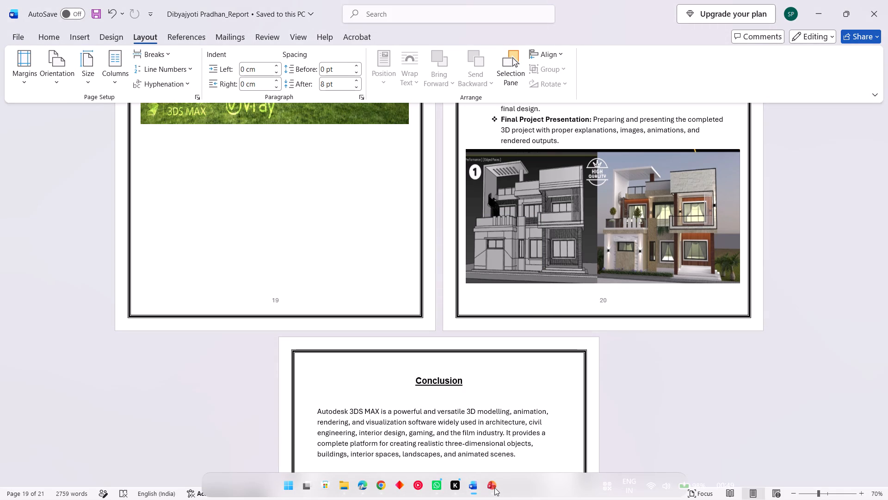
# Save the report as a PDF in the Downloads folder with the same file name and Standard optimization.
pyautogui.click(16, 45)
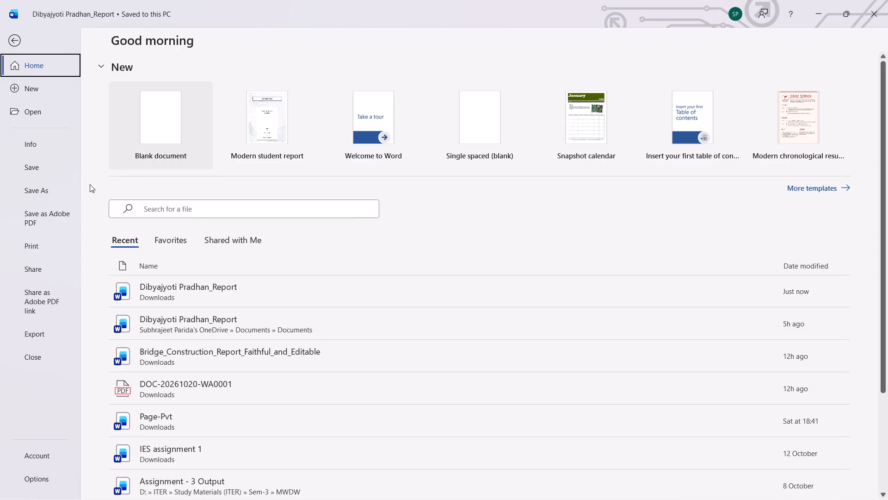
pyautogui.click(51, 186)
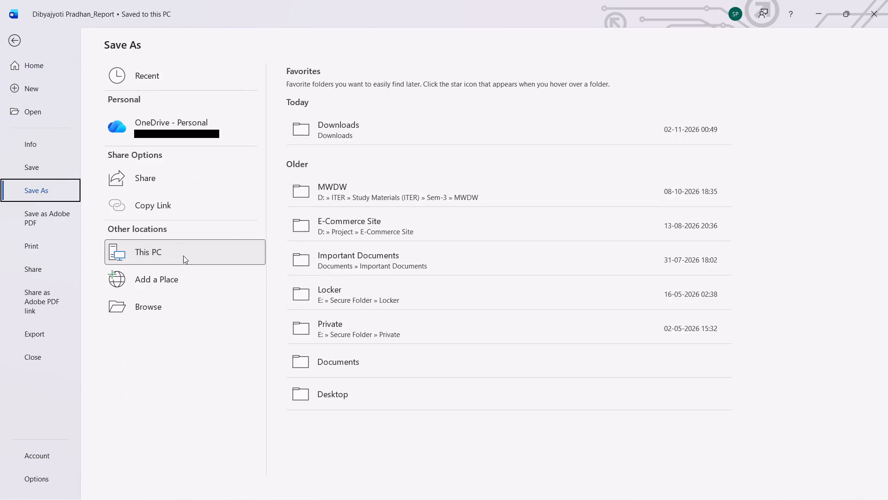
pyautogui.click(179, 308)
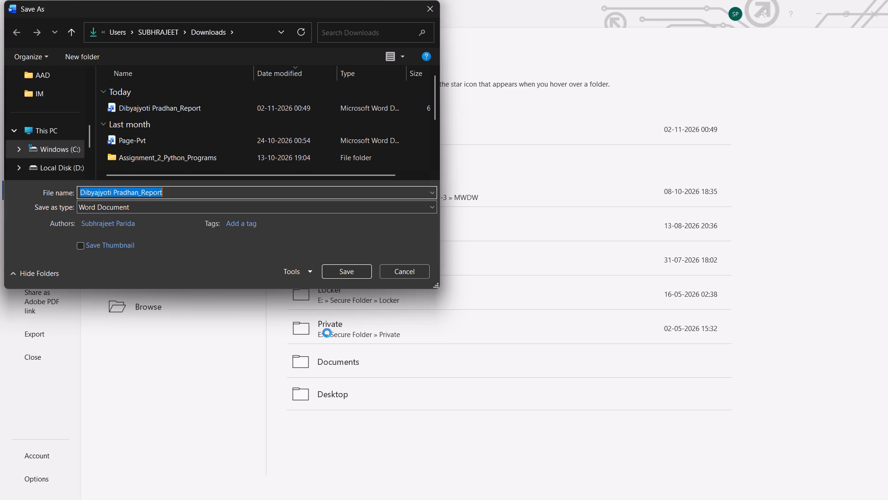
pyautogui.click(154, 212)
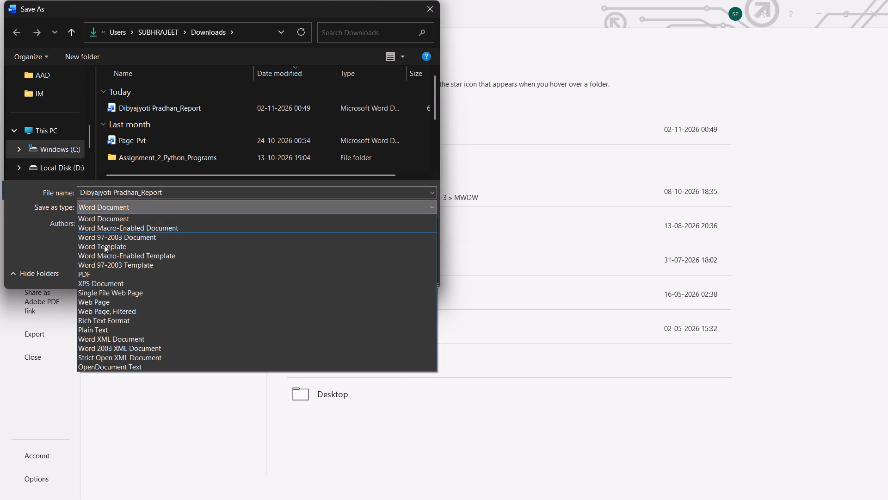
pyautogui.click(79, 271)
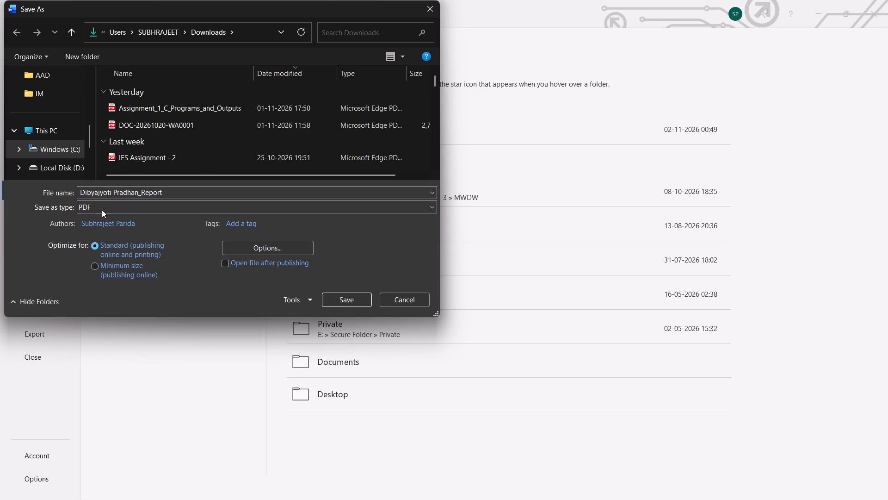
pyautogui.click(94, 197)
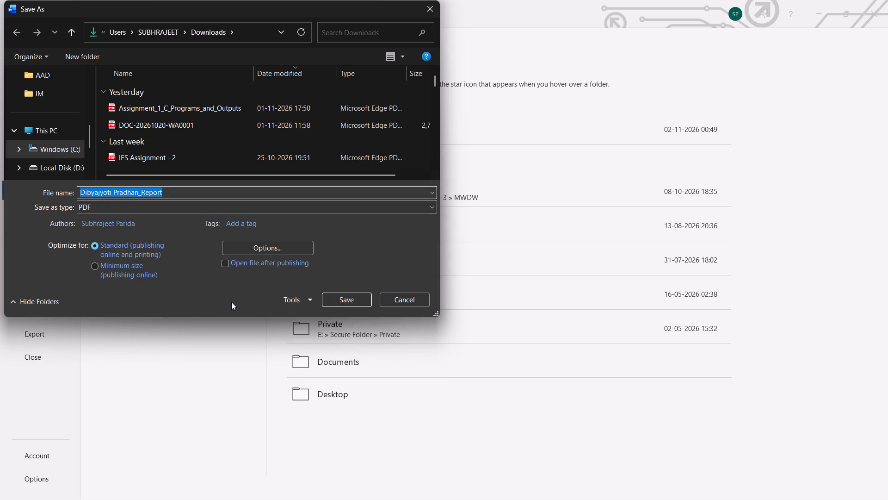
pyautogui.click(231, 302)
pyautogui.click(60, 226)
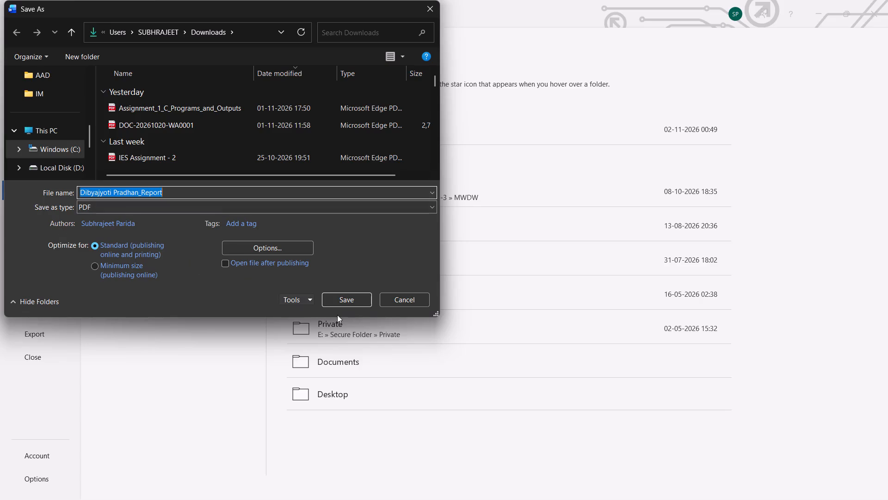
pyautogui.click(329, 307)
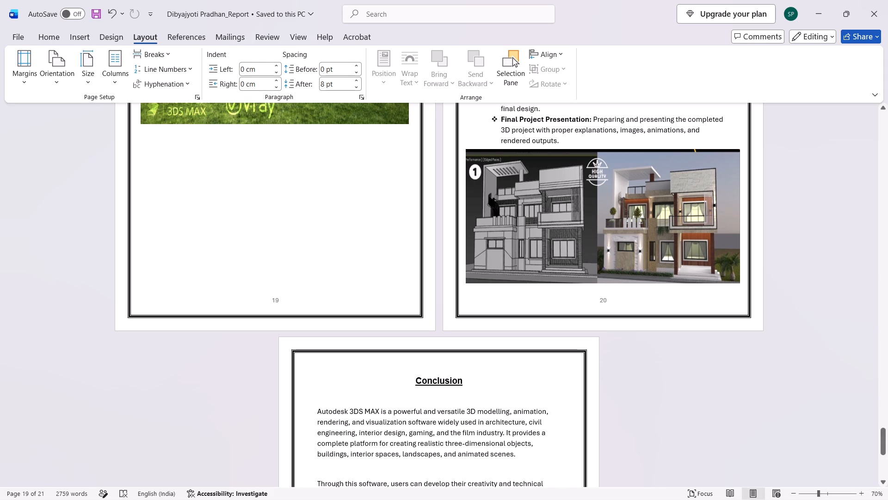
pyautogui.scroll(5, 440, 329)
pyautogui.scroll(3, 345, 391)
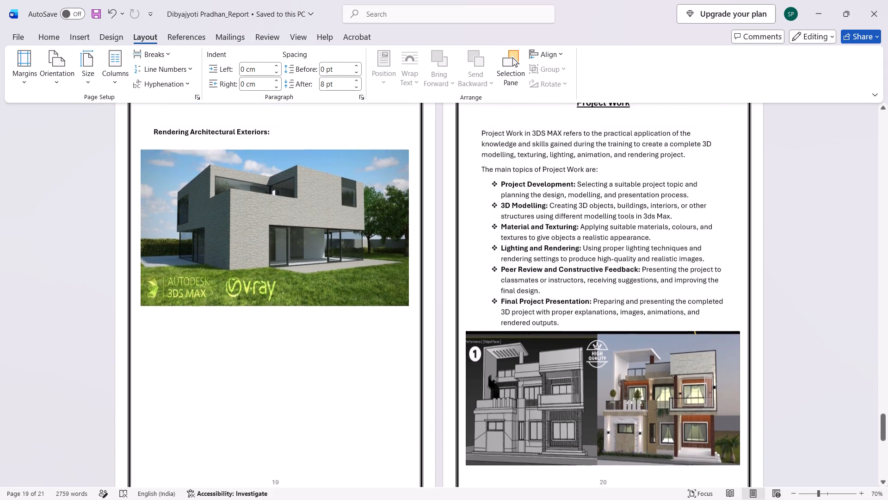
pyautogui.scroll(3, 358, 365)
# Switch to Acrobat and check the cover page of the exported report PDF.
pyautogui.scroll(3, 361, 363)
pyautogui.scroll(-9, 392, 340)
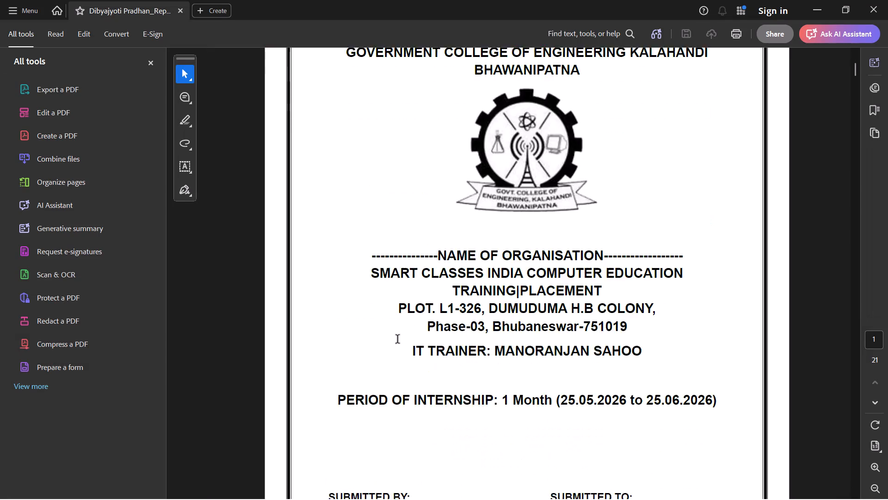
pyautogui.scroll(-13, 398, 340)
pyautogui.scroll(13, 398, 340)
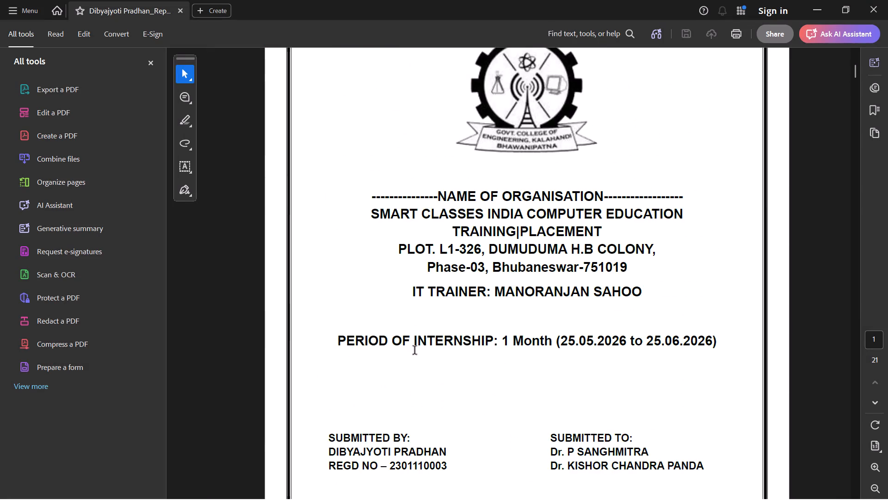
pyautogui.scroll(-8, 418, 350)
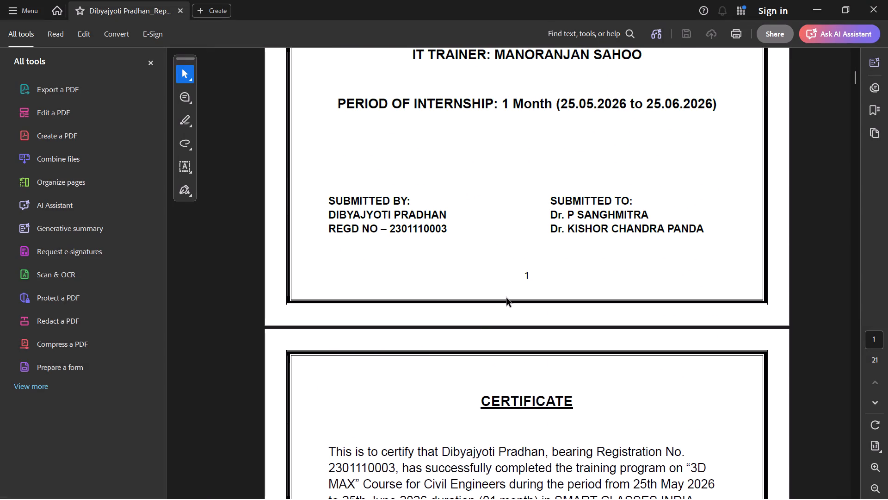
pyautogui.scroll(15, 476, 274)
pyautogui.scroll(-3, 683, 230)
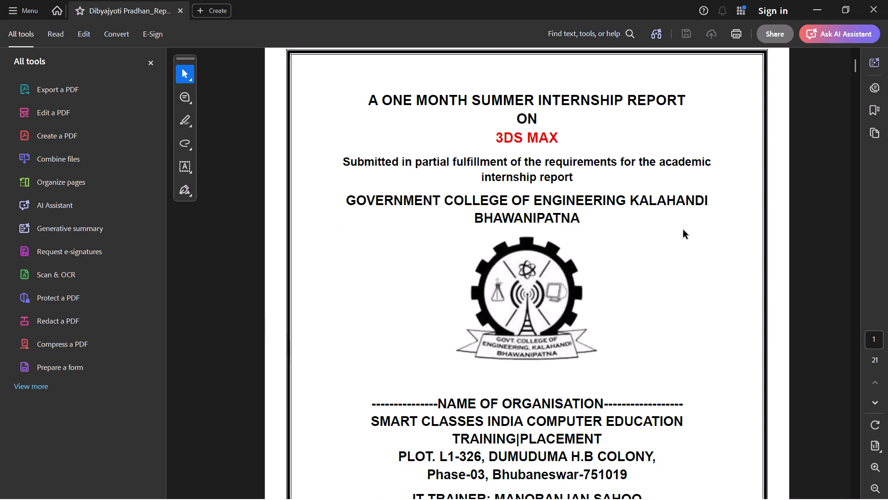
pyautogui.scroll(-20, 683, 230)
pyautogui.scroll(-8, 683, 230)
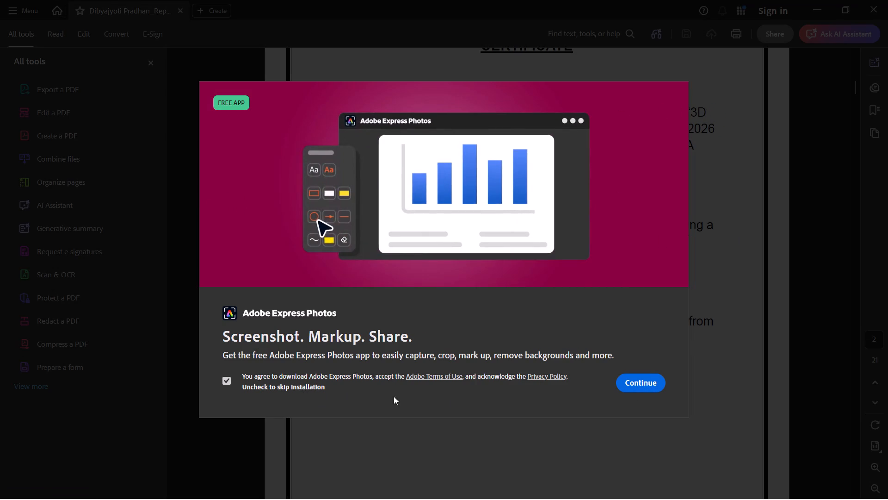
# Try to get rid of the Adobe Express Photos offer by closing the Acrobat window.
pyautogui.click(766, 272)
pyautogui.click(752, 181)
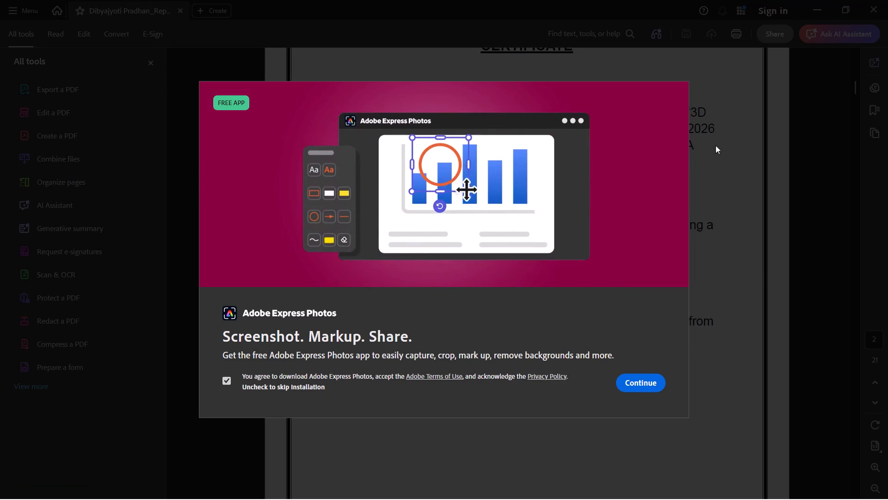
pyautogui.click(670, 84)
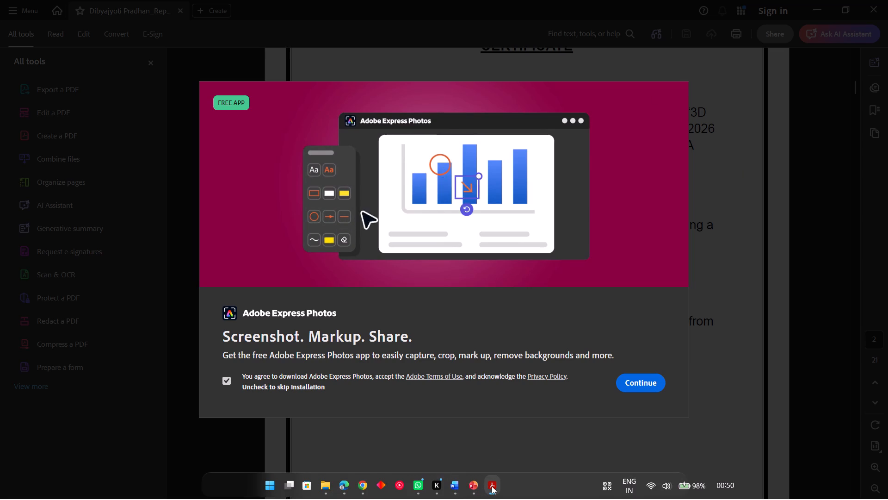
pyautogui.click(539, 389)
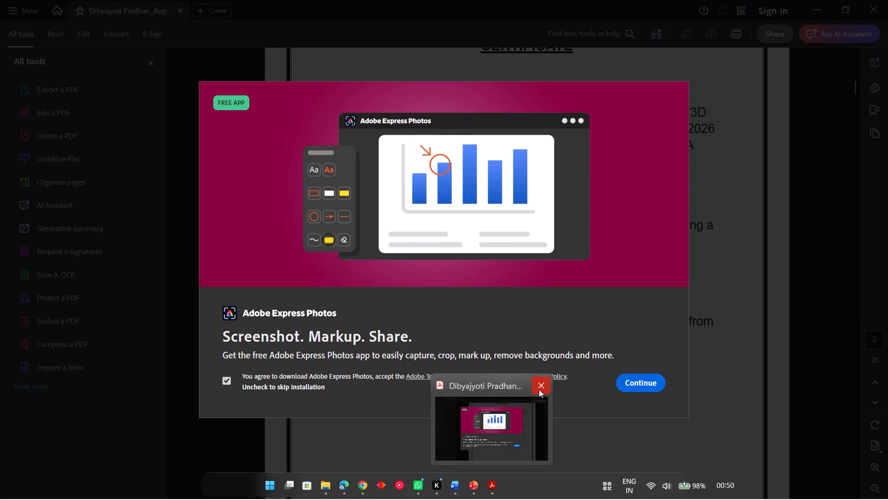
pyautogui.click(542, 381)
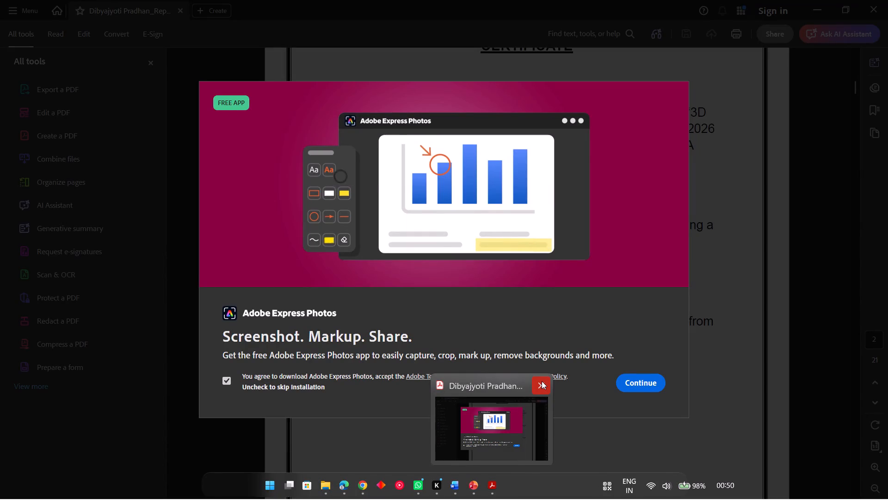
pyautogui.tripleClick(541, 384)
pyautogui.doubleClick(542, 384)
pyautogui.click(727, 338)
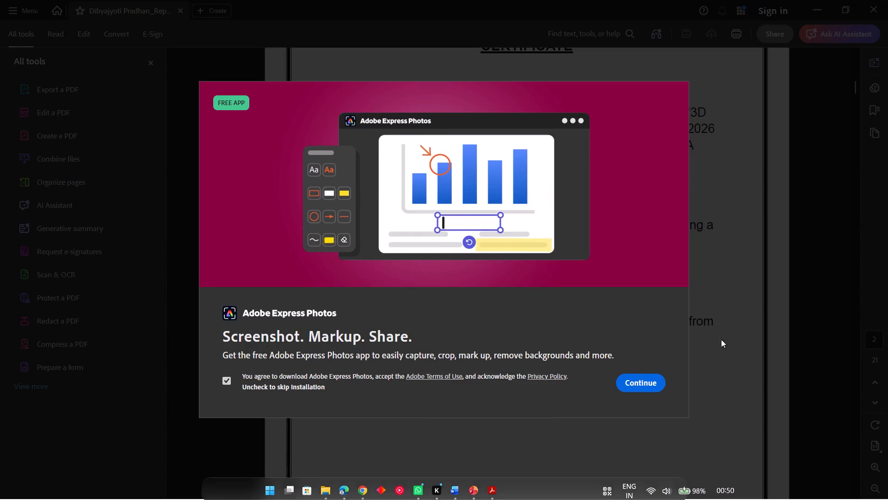
# Opt out of installing Adobe Express Photos and decline the offer for now.
pyautogui.click(227, 378)
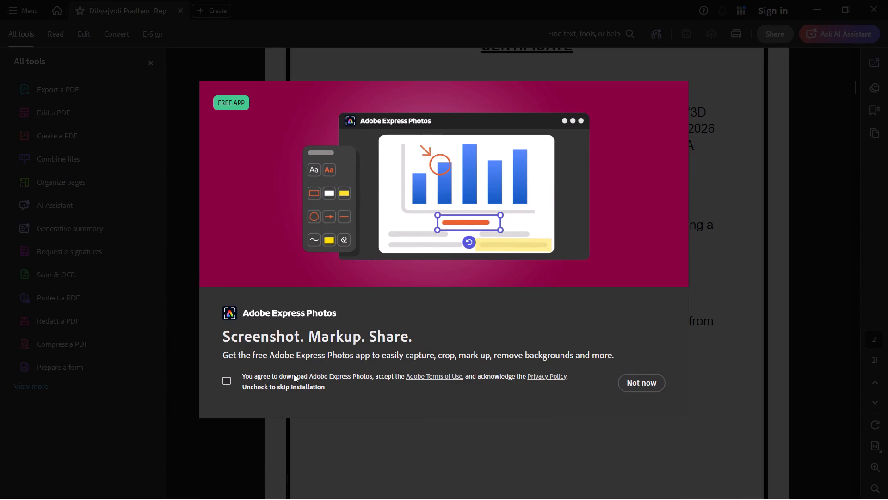
pyautogui.click(634, 382)
# Postpone the choice of making Acrobat Reader the default PDF application.
pyautogui.click(564, 290)
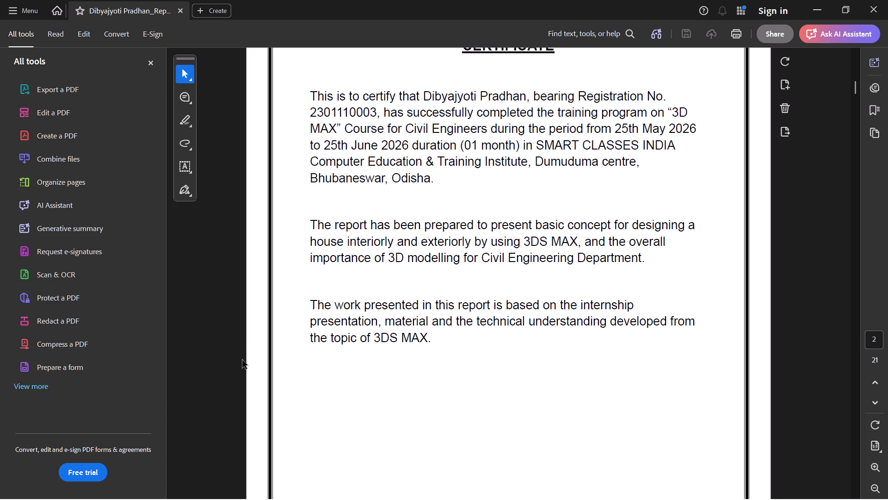
pyautogui.scroll(-5, 371, 268)
pyautogui.scroll(1, 286, 215)
pyautogui.click(148, 70)
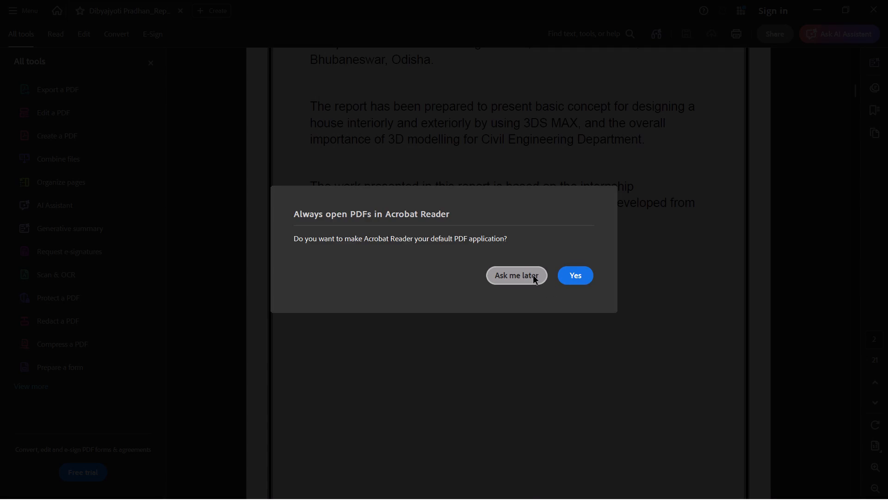
pyautogui.click(533, 276)
# Review the PDF's cover page from the report title down to the submission details and page border.
pyautogui.scroll(9, 491, 277)
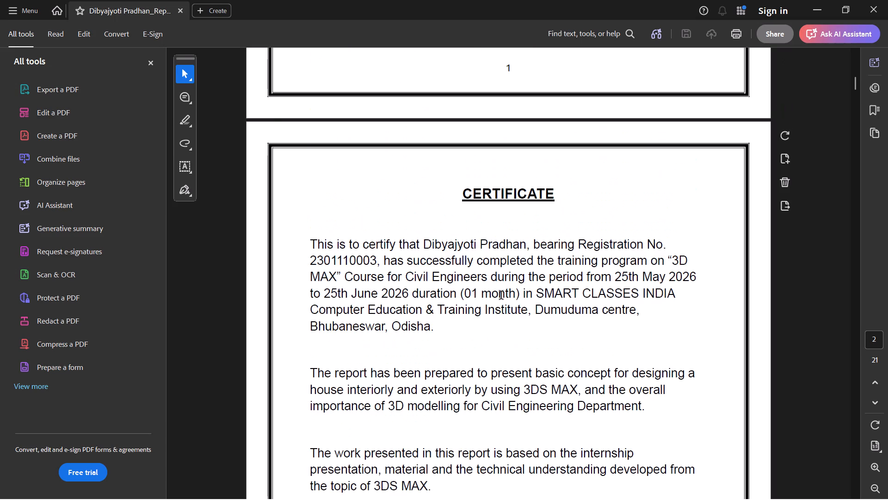
pyautogui.scroll(6, 502, 288)
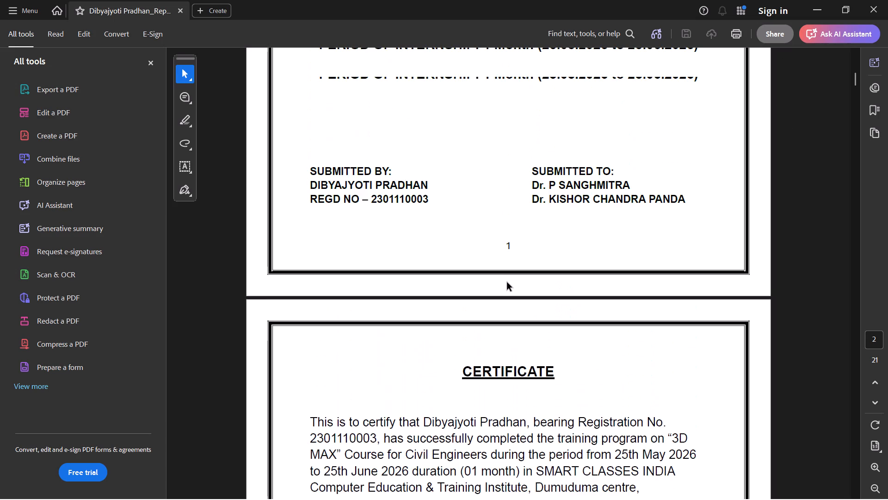
pyautogui.scroll(14, 507, 282)
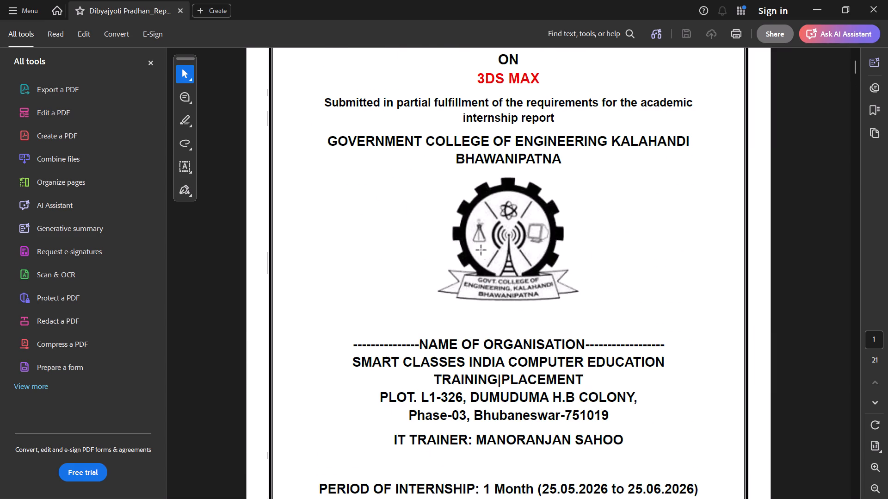
pyautogui.scroll(3, 481, 250)
pyautogui.scroll(-3, 494, 272)
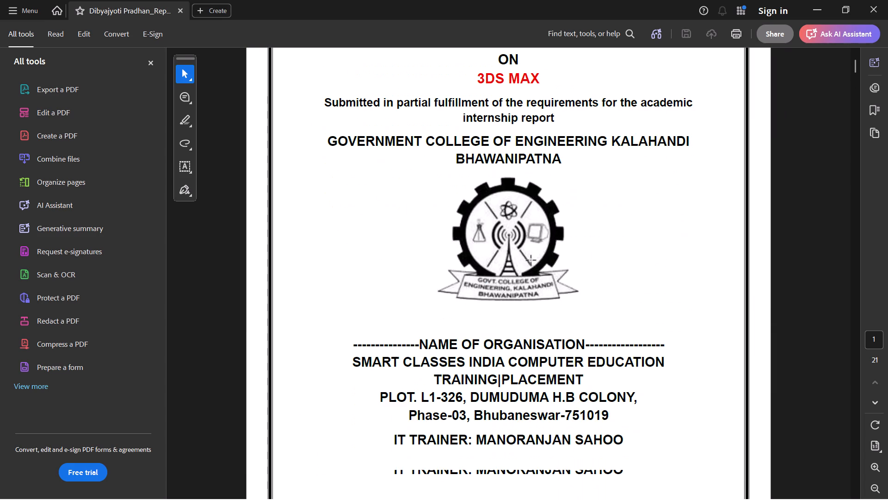
pyautogui.scroll(-9, 520, 261)
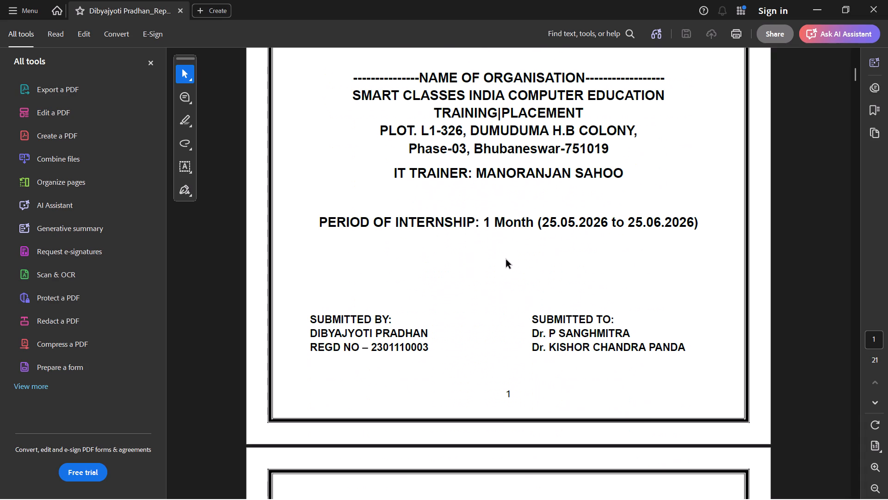
pyautogui.scroll(-4, 500, 264)
pyautogui.scroll(1, 500, 264)
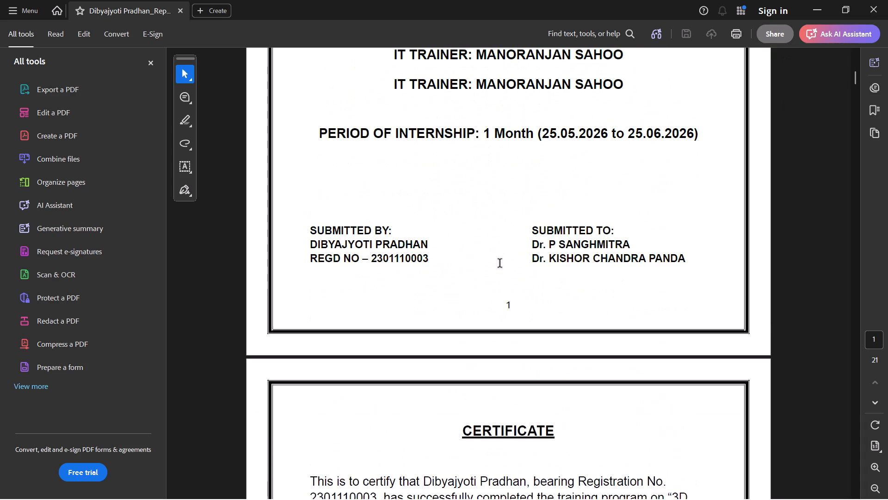
# Examine the text flow and spacing on the PDF's Certificate, Acknowledgement and Declaration pages.
pyautogui.scroll(-15, 500, 264)
pyautogui.scroll(-7, 495, 268)
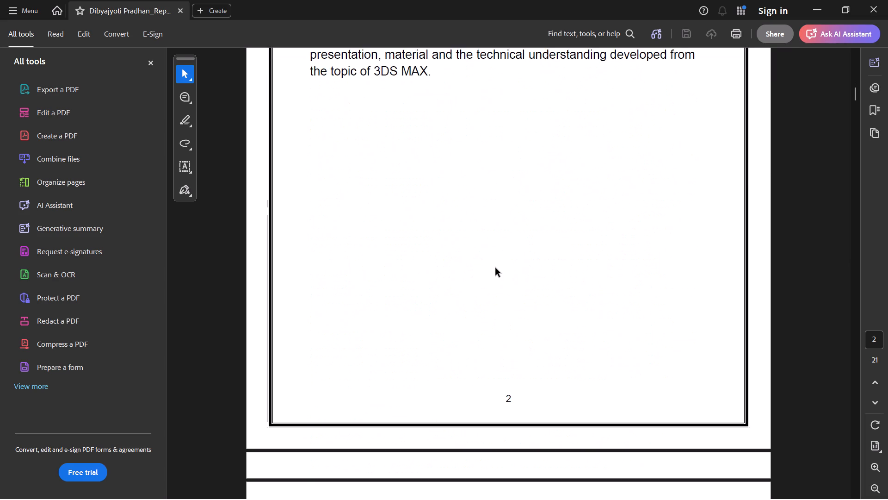
pyautogui.scroll(2, 495, 268)
pyautogui.scroll(-14, 495, 268)
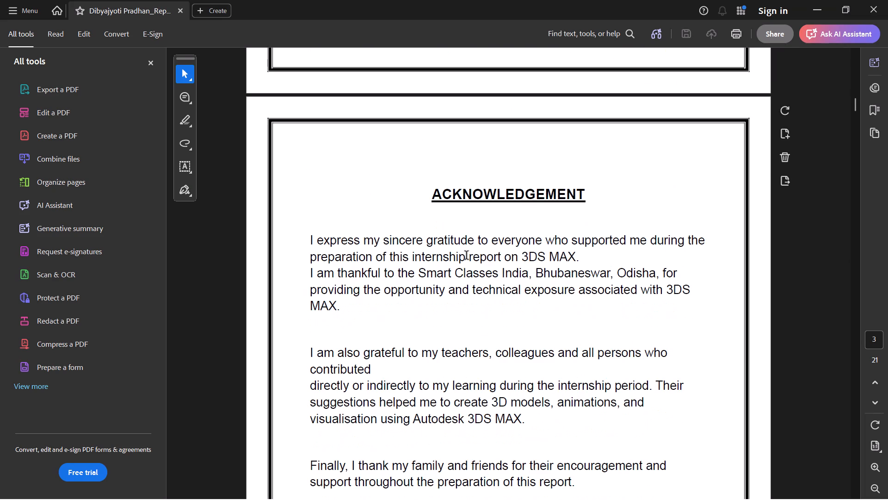
pyautogui.scroll(10, 467, 256)
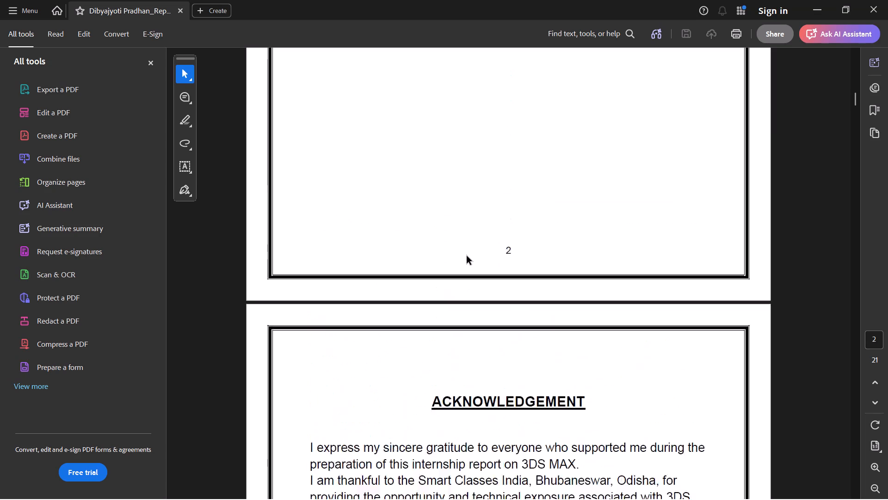
pyautogui.scroll(15, 467, 256)
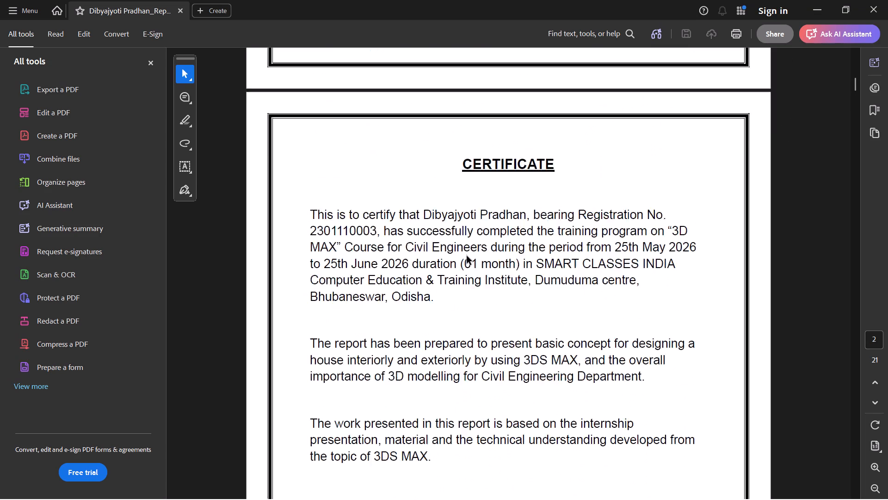
pyautogui.scroll(1, 467, 256)
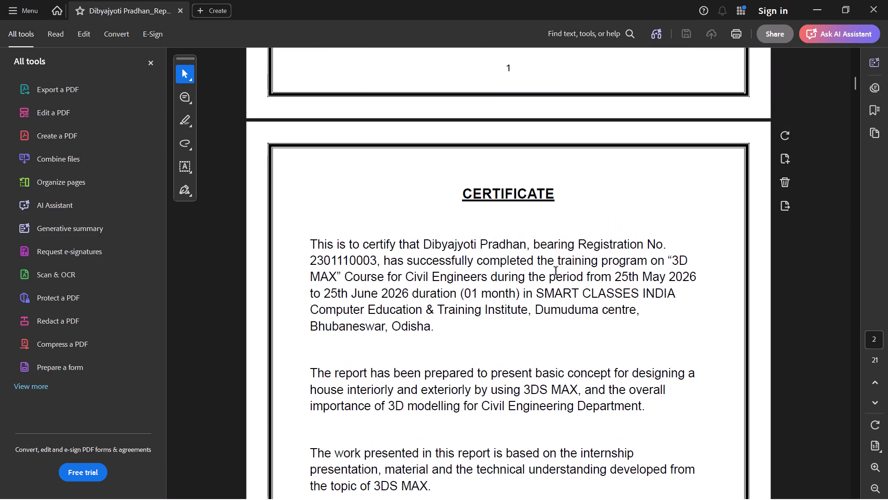
pyautogui.scroll(-11, 554, 272)
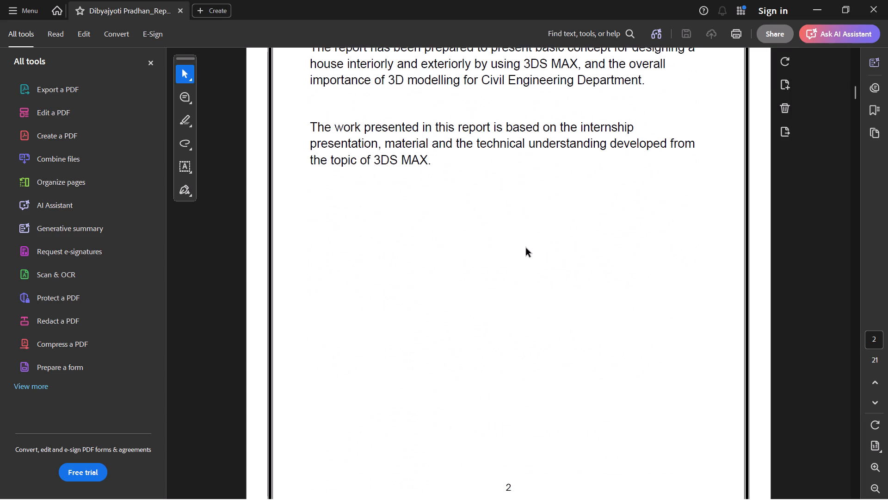
pyautogui.scroll(-5, 432, 354)
pyautogui.scroll(-14, 469, 324)
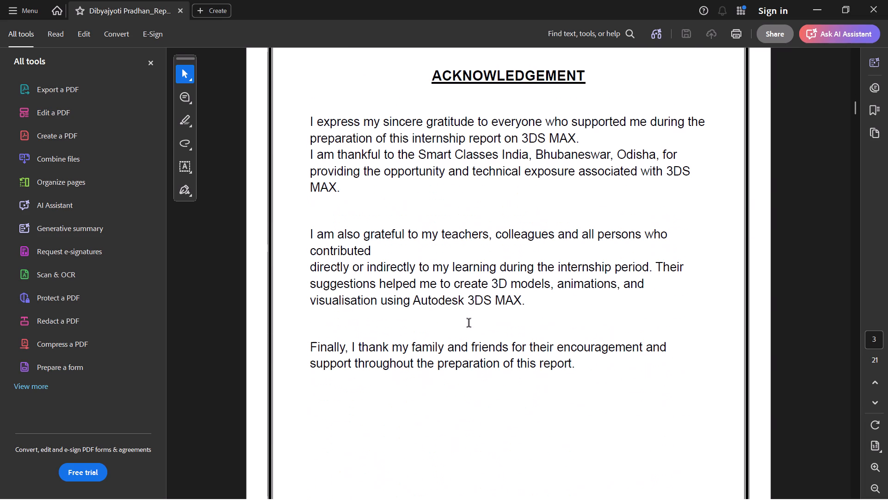
pyautogui.scroll(-15, 455, 485)
pyautogui.scroll(-6, 479, 371)
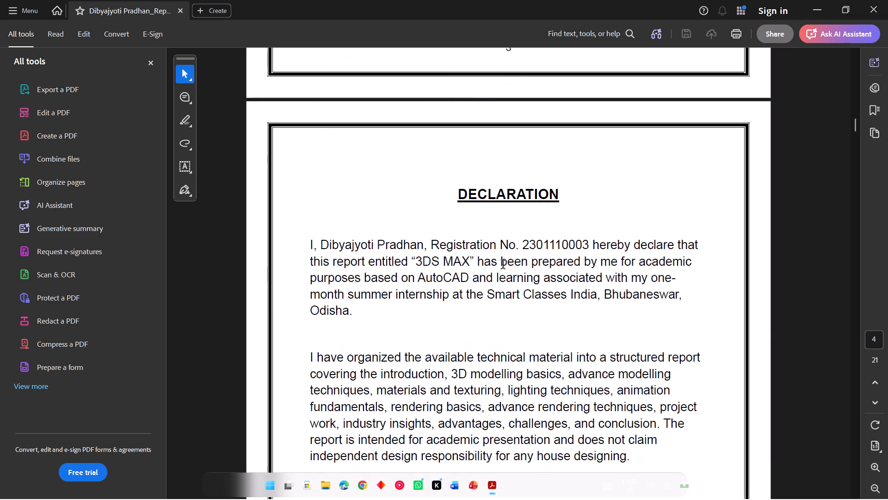
pyautogui.scroll(17, 503, 265)
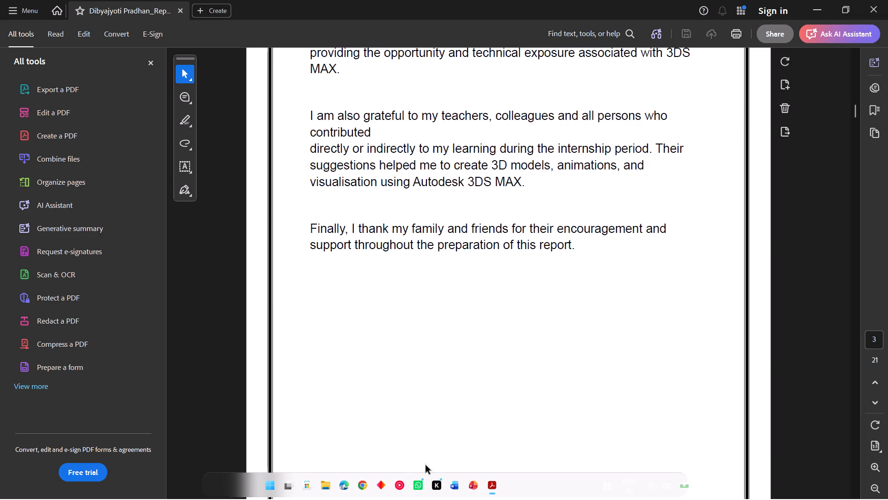
# Switch to Word and replace the line break between "contributed" and "directly" in the Acknowledgement's second paragraph with a single space.
pyautogui.click(450, 482)
pyautogui.scroll(12, 450, 256)
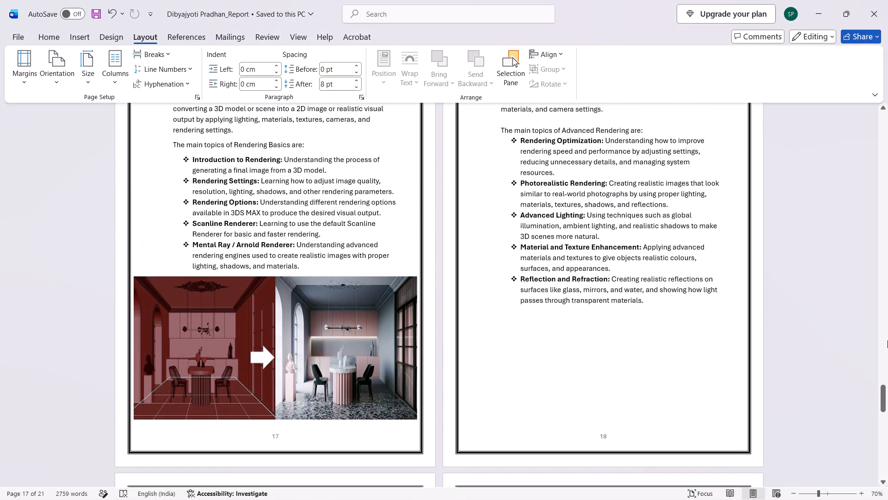
pyautogui.moveTo(885, 366); pyautogui.dragTo(887, 55)
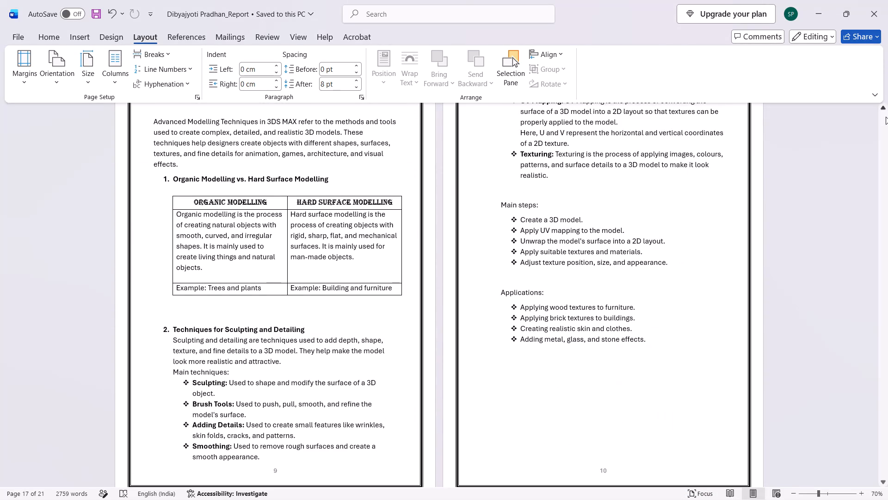
pyautogui.tripleClick(887, 128)
pyautogui.click(887, 128)
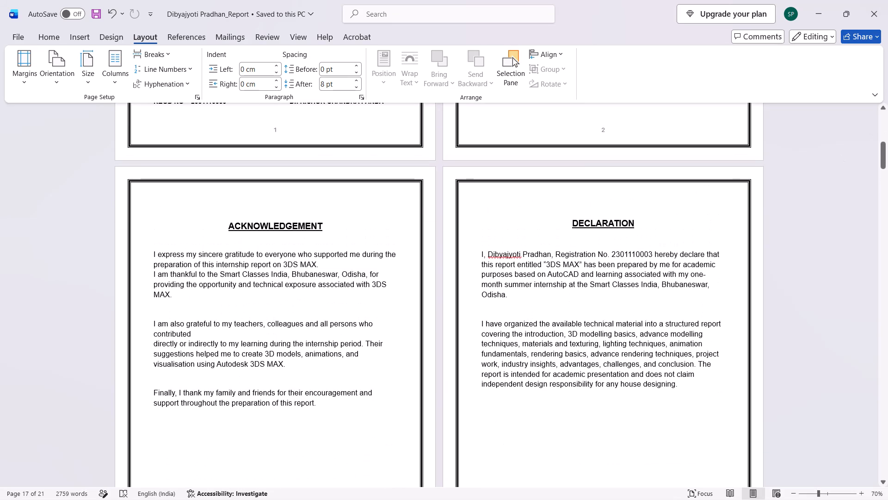
pyautogui.click(153, 349)
pyautogui.press('BackSpace')
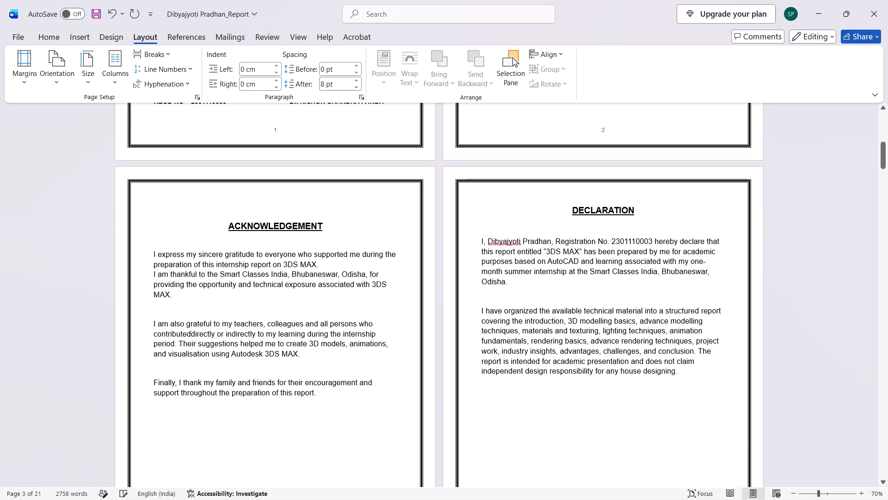
pyautogui.press('space')
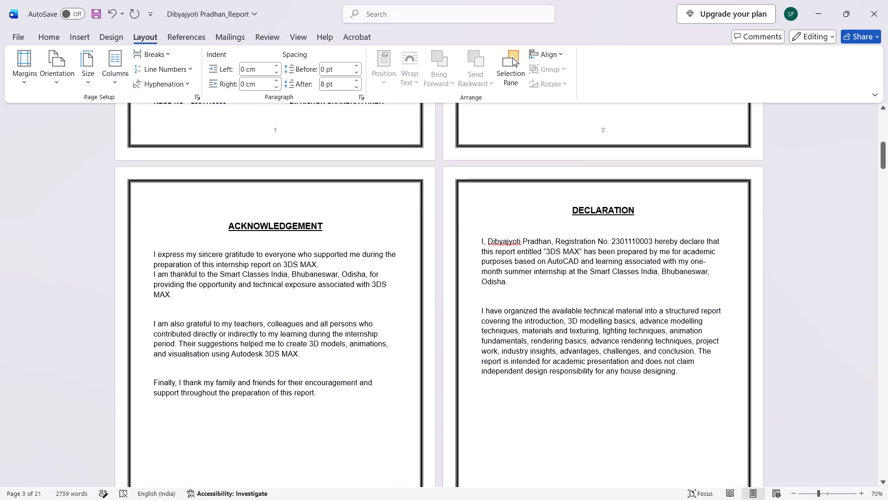
pyautogui.scroll(-1, 546, 354)
pyautogui.scroll(3, 546, 354)
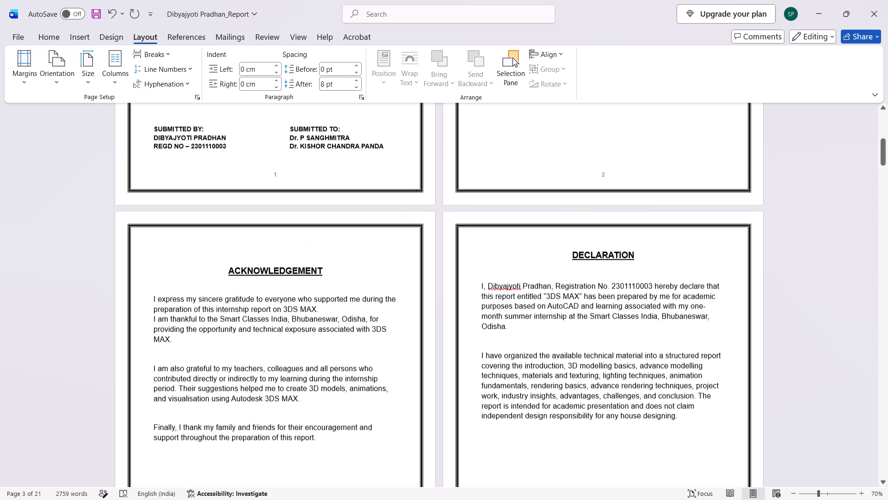
# Insert a blank line above the DECLARATION heading to lower it level with the ACKNOWLEDGEMENT heading.
pyautogui.scroll(11, 546, 354)
pyautogui.scroll(-4, 546, 354)
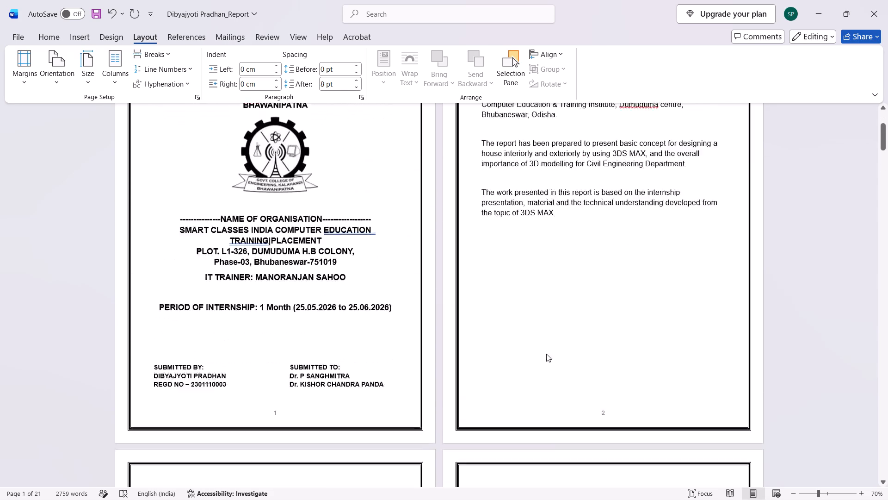
pyautogui.scroll(-3, 546, 354)
pyautogui.click(543, 365)
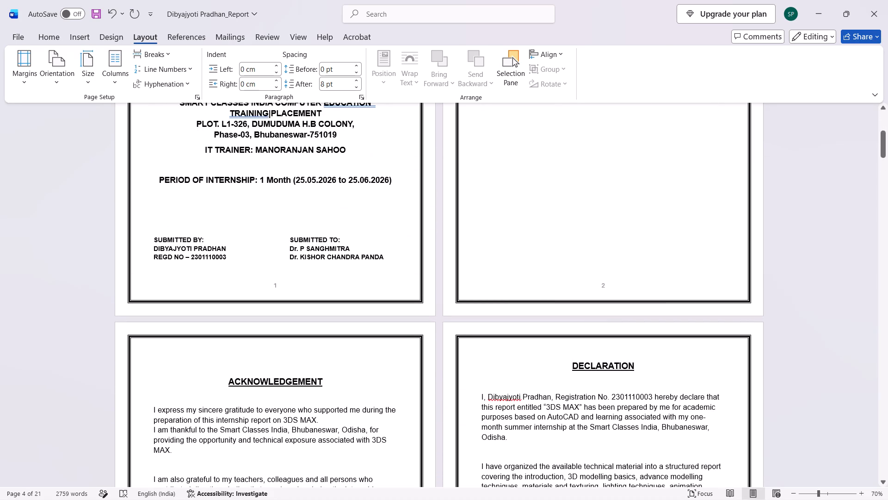
pyautogui.press('Return')
# Insert six spaces before the quoted "3D MAX" in the Certificate's first paragraph to push it onto the next line.
pyautogui.scroll(-19, 546, 364)
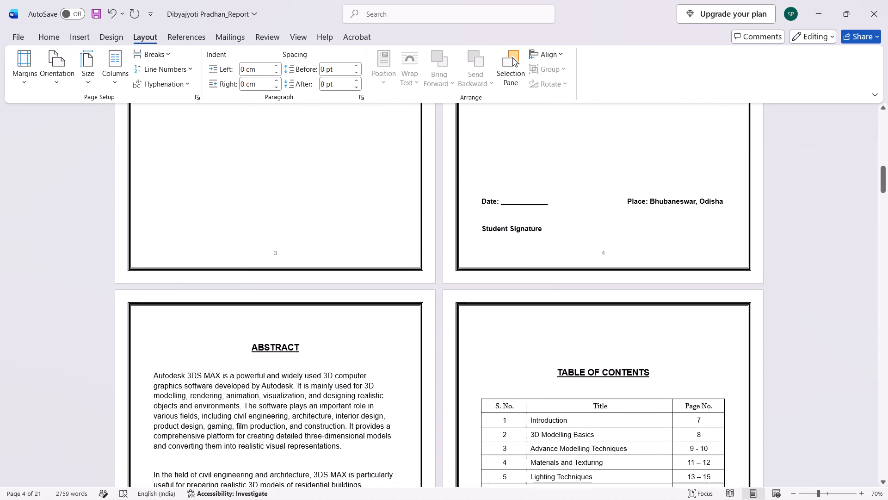
pyautogui.scroll(-20, 546, 364)
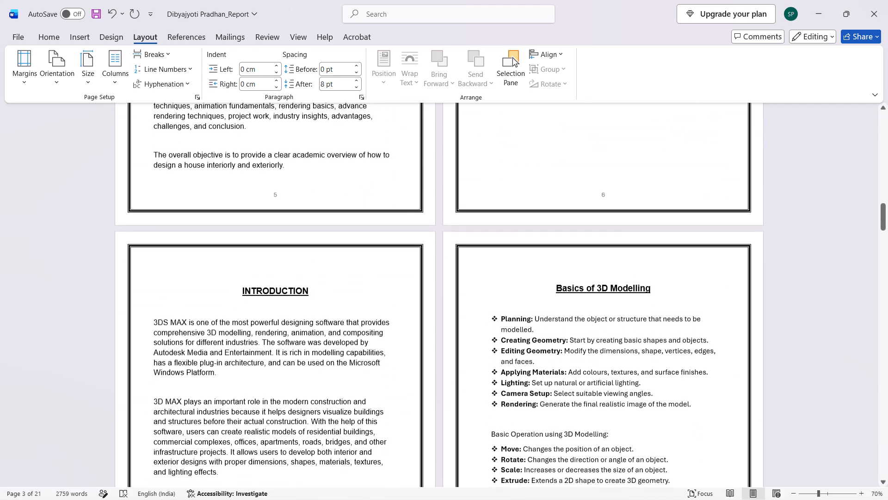
pyautogui.scroll(20, 546, 364)
pyautogui.scroll(11, 546, 364)
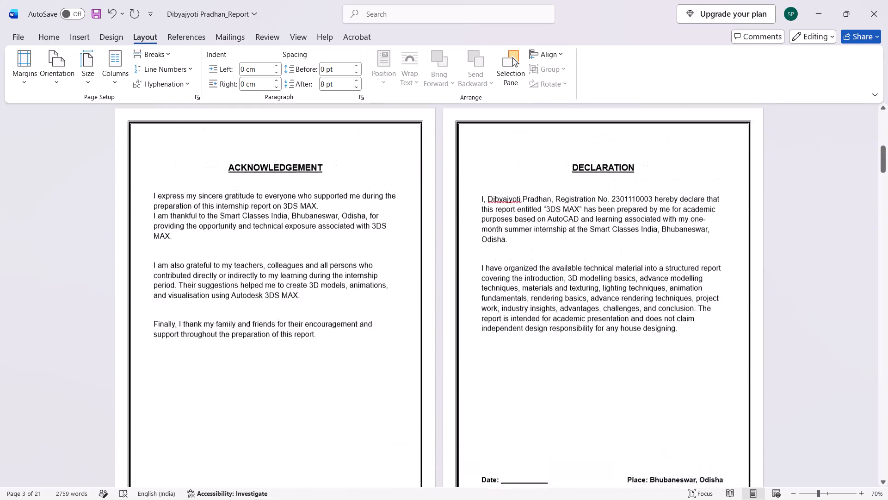
pyautogui.scroll(3, 546, 364)
pyautogui.scroll(7, 307, 309)
pyautogui.scroll(6, 437, 278)
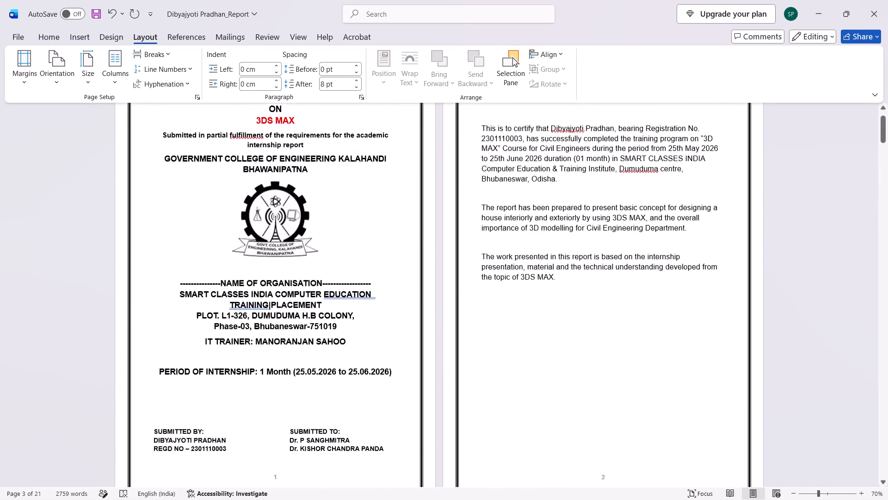
pyautogui.scroll(2, 441, 276)
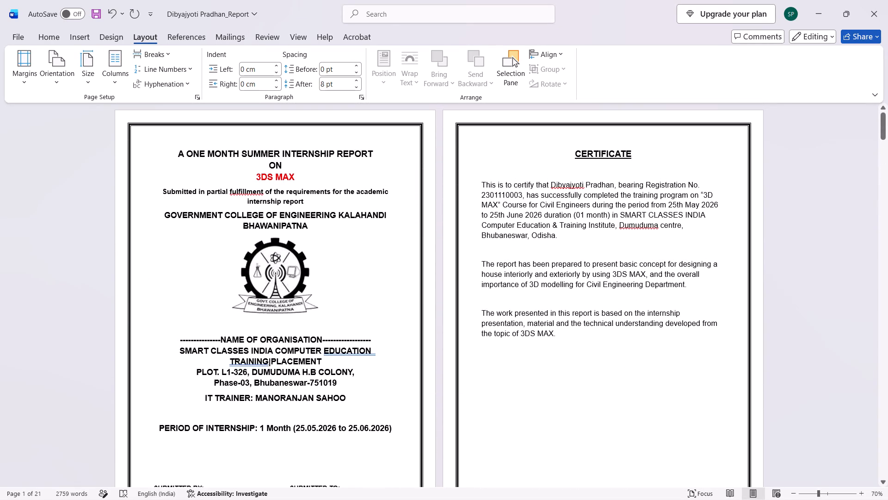
pyautogui.click(700, 189)
pyautogui.click(700, 197)
pyautogui.press('space')
pyautogui.press('space')
pyautogui.press('space')
pyautogui.press('space')
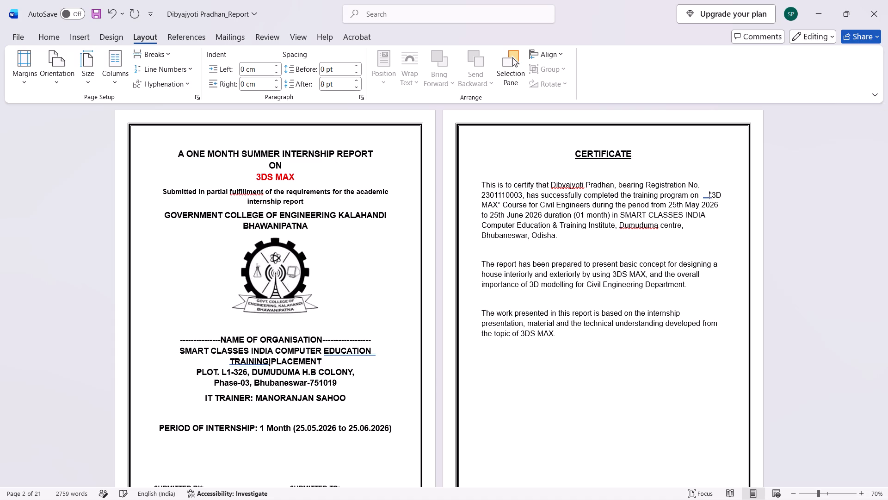
pyautogui.press('space')
pyautogui.press('space')
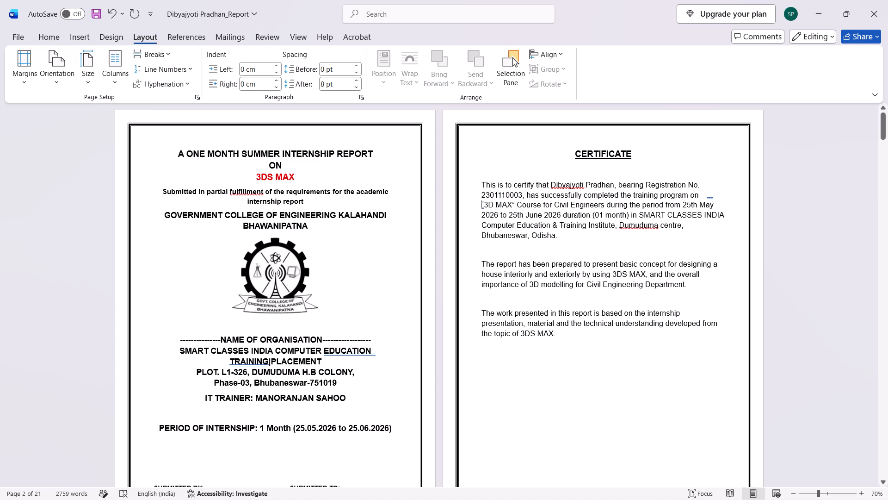
pyautogui.click(635, 237)
# Make "3D MAX" bold, including its quotation marks, in the Certificate's first paragraph.
pyautogui.moveTo(514, 205); pyautogui.dragTo(484, 205)
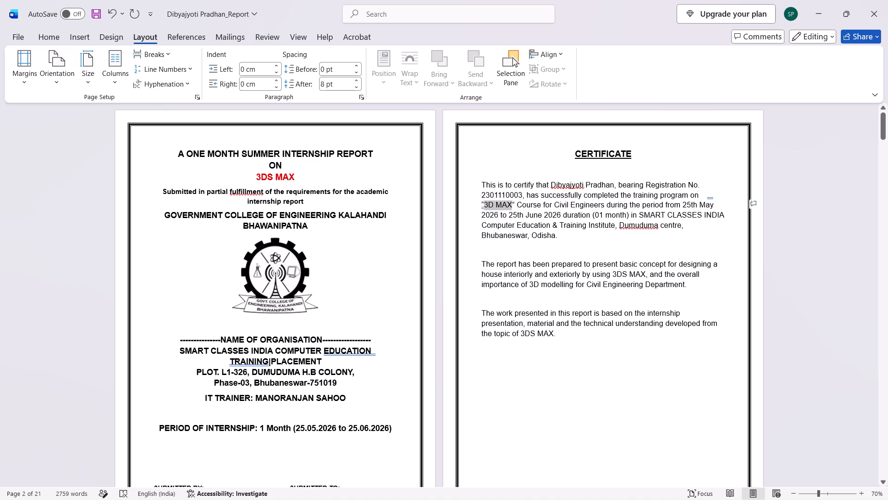
pyautogui.moveTo(484, 205); pyautogui.dragTo(480, 203)
pyautogui.click(495, 206)
pyautogui.moveTo(515, 204); pyautogui.dragTo(480, 205)
pyautogui.hotkey('ctrl', 'b')
pyautogui.click(523, 239)
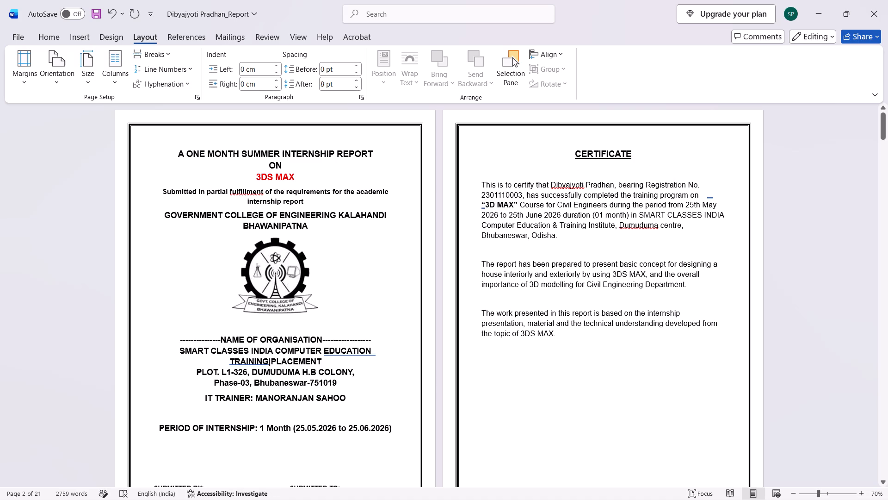
# Make "3DS MAX" bold in the opening sentence of the Acknowledgement.
pyautogui.scroll(-2, 602, 229)
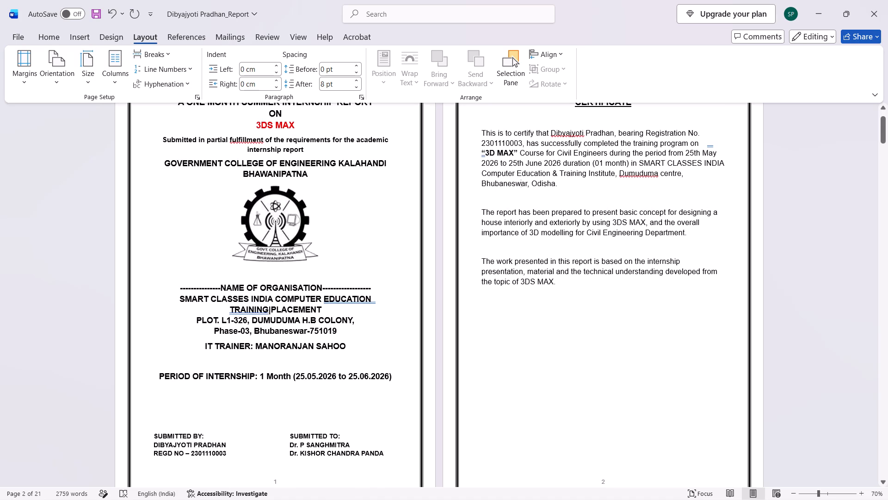
pyautogui.scroll(-13, 555, 292)
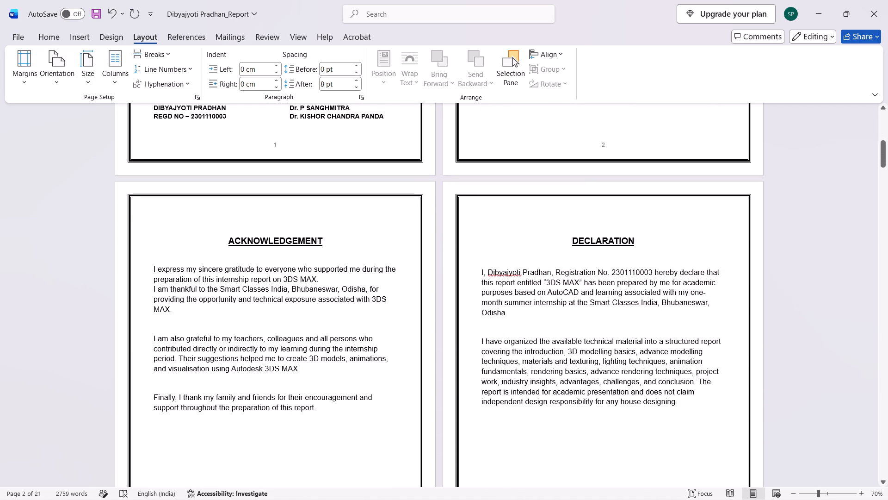
pyautogui.moveTo(284, 277); pyautogui.dragTo(313, 279)
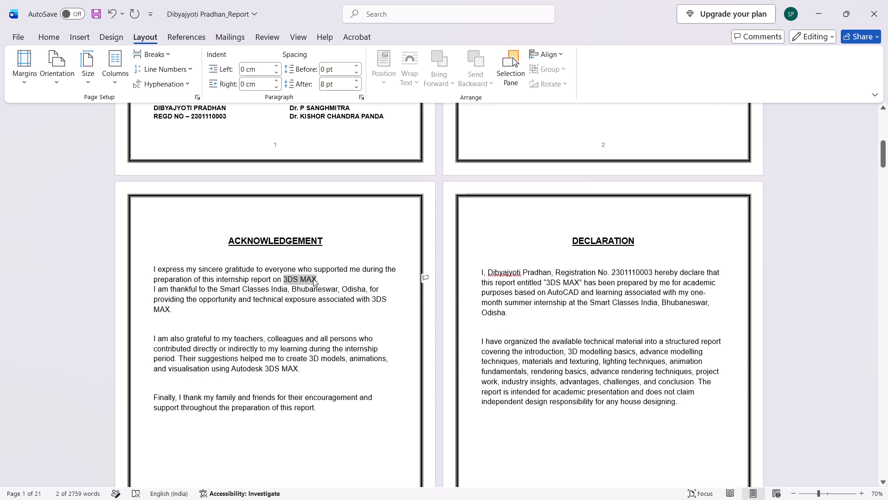
pyautogui.hotkey('ctrl', 'b')
pyautogui.click(327, 292)
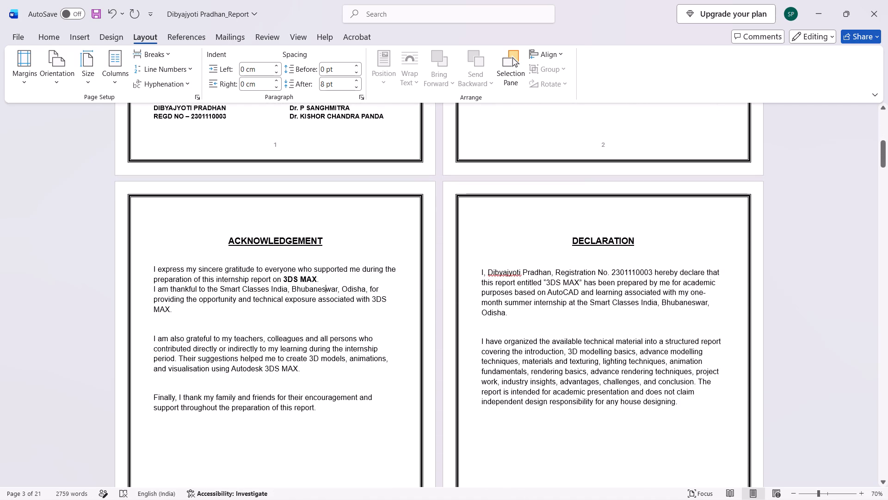
pyautogui.click(326, 295)
pyautogui.click(352, 300)
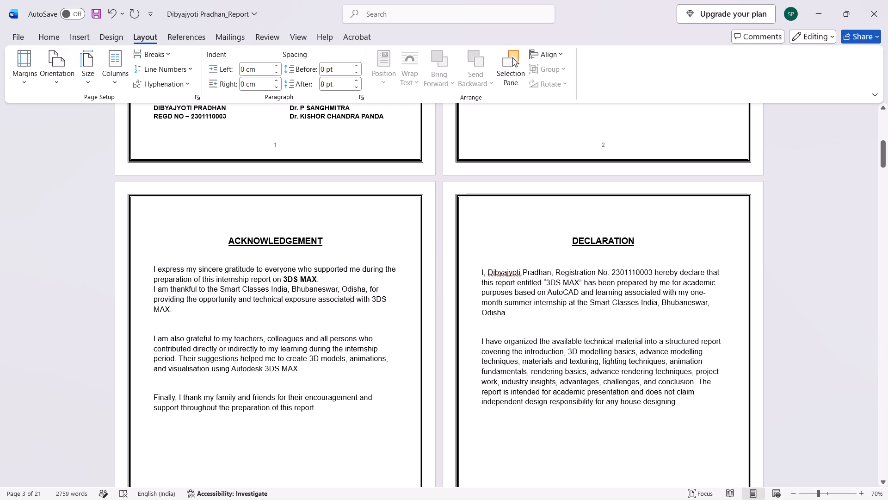
pyautogui.click(344, 305)
# Make "3DS MAX" bold, including its quotation marks, in the Declaration's first paragraph.
pyautogui.scroll(-5, 210, 275)
pyautogui.scroll(3, 210, 275)
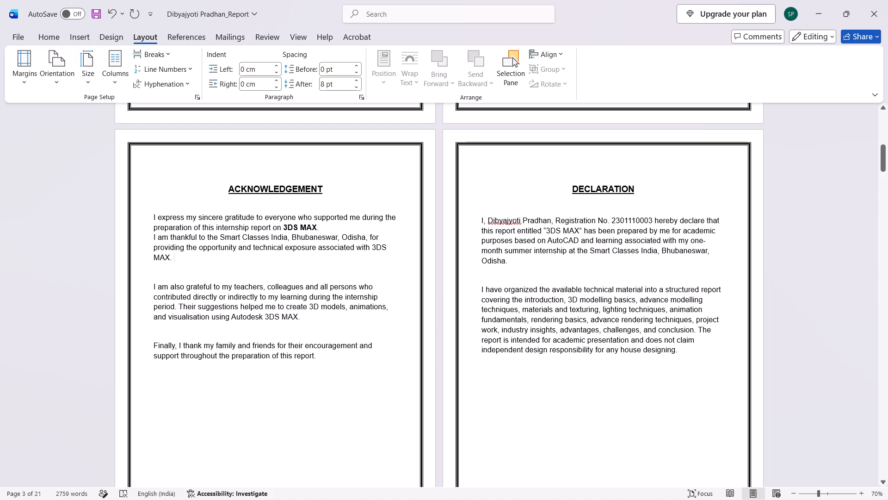
pyautogui.scroll(15, 573, 221)
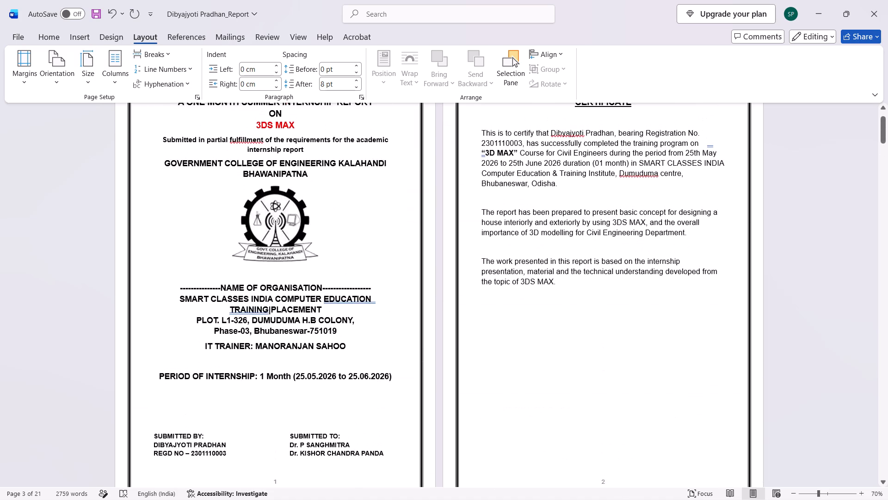
pyautogui.scroll(3, 563, 208)
pyautogui.scroll(-14, 563, 208)
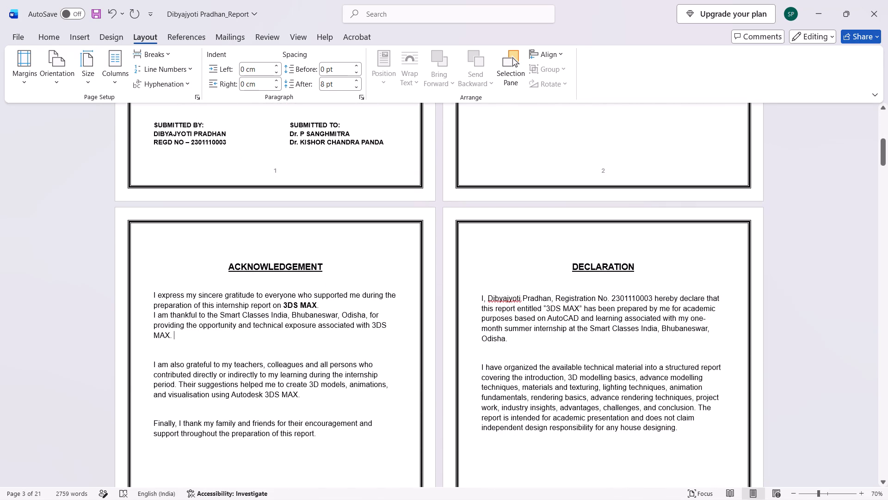
pyautogui.moveTo(581, 308); pyautogui.dragTo(571, 311)
pyautogui.moveTo(571, 311); pyautogui.dragTo(543, 309)
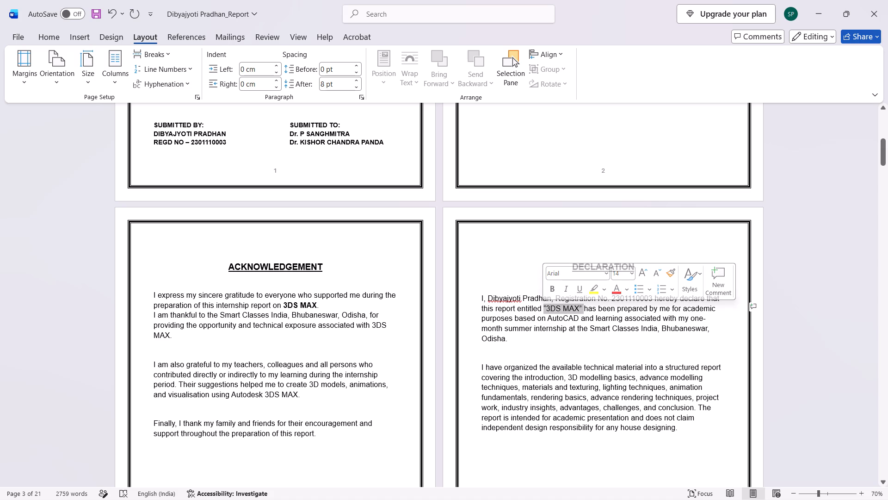
pyautogui.hotkey('ctrl', 'b')
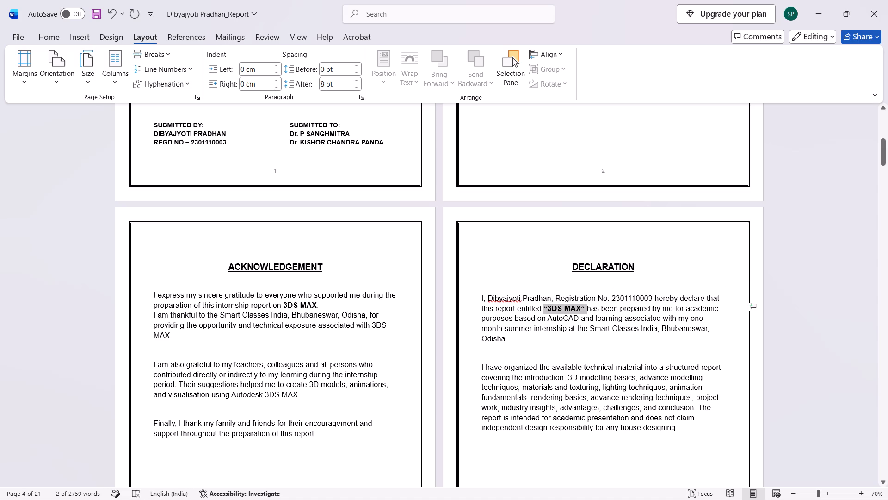
pyautogui.click(610, 327)
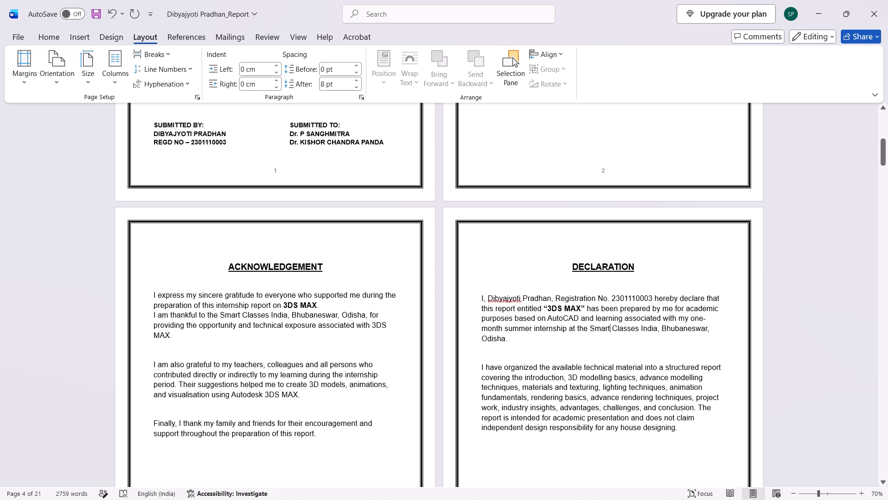
pyautogui.click(684, 331)
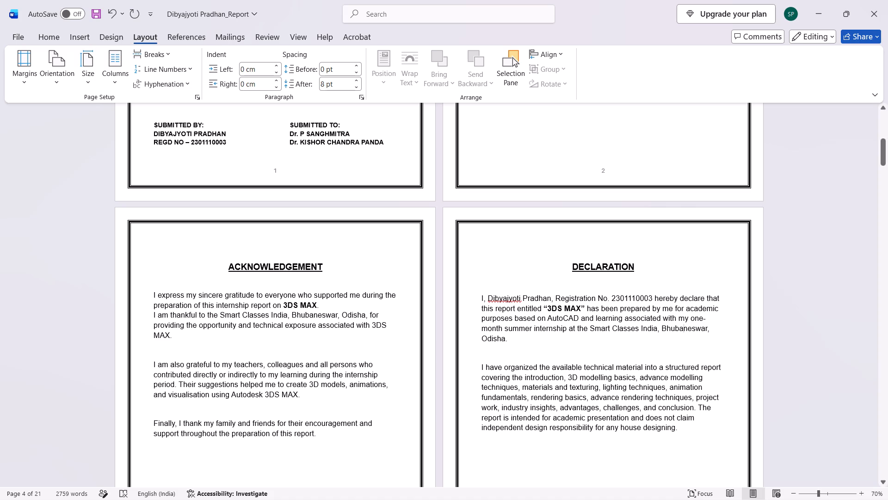
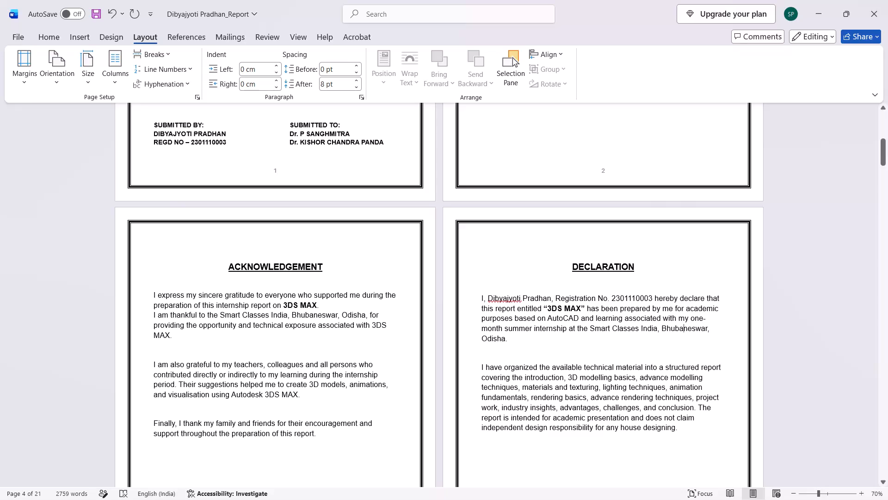
# Make the registration number bold in the Declaration's first paragraph.
pyautogui.doubleClick(629, 297)
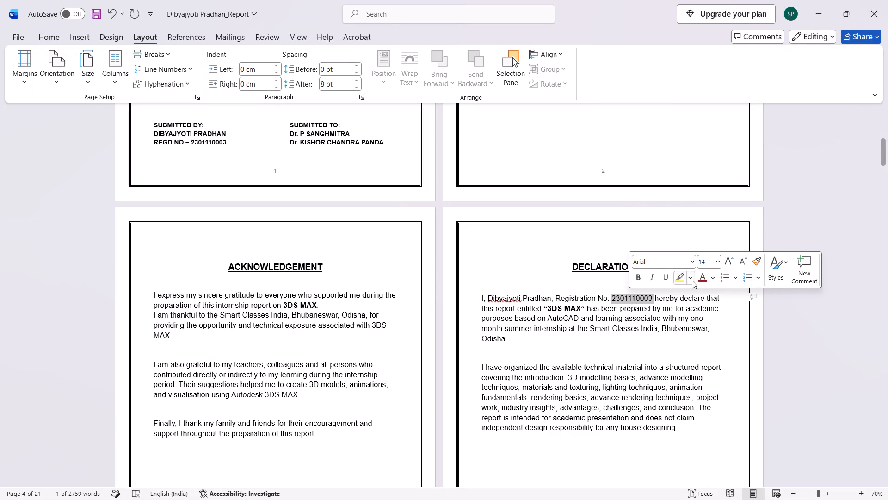
pyautogui.click(641, 278)
pyautogui.click(647, 322)
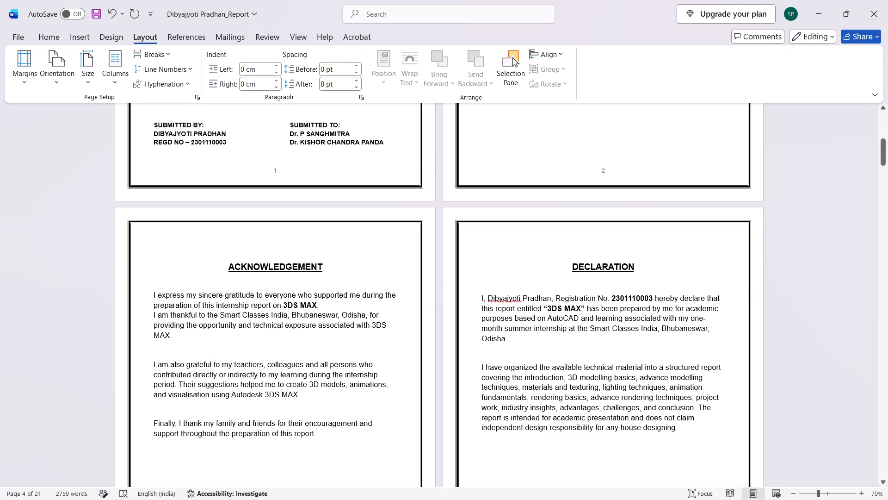
# Review the Acknowledgement and Declaration pages for remaining formatting and spacing faults.
pyautogui.scroll(-5, 521, 330)
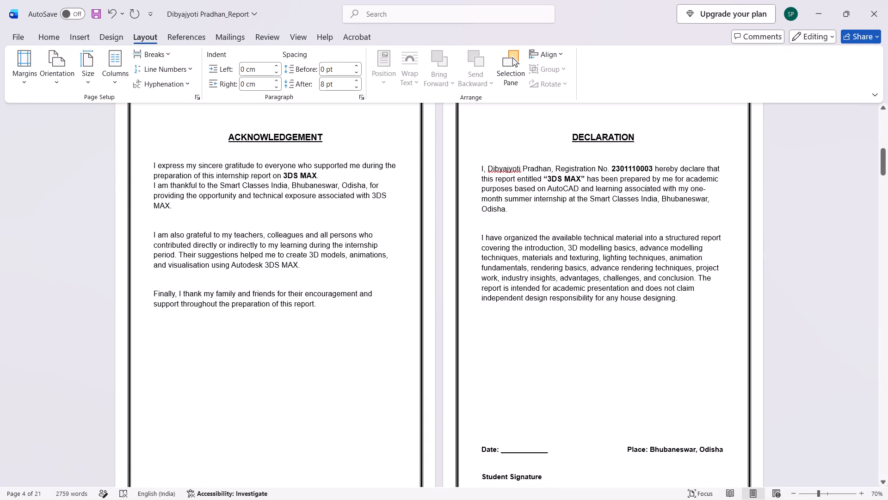
pyautogui.scroll(-6, 568, 301)
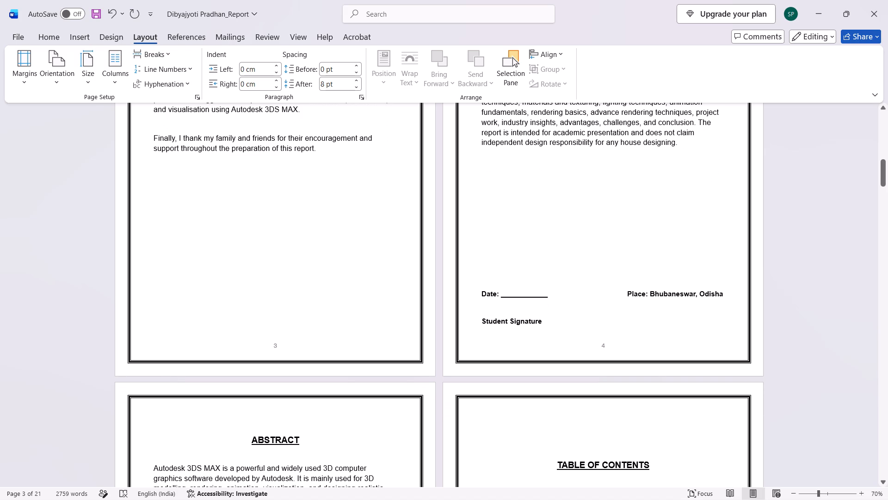
pyautogui.scroll(4, 349, 235)
pyautogui.click(349, 235)
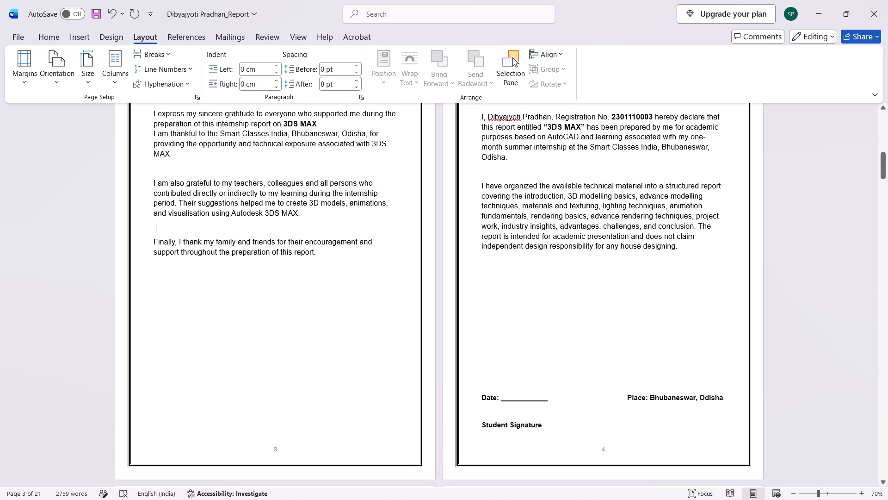
pyautogui.scroll(3, 315, 218)
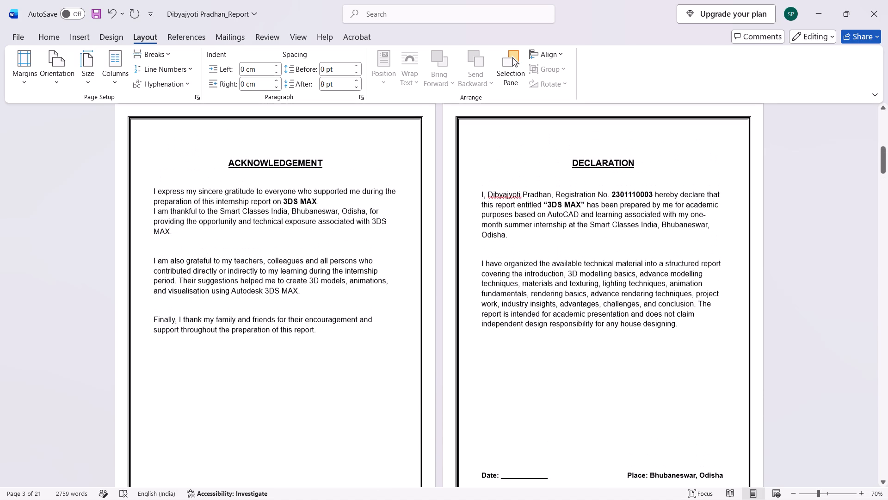
pyautogui.click(315, 218)
pyautogui.scroll(-7, 446, 257)
pyautogui.scroll(3, 523, 272)
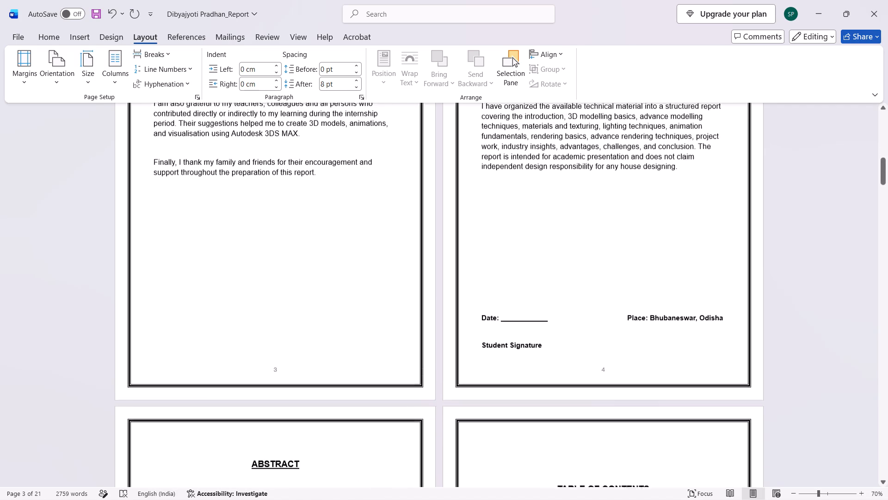
pyautogui.scroll(6, 523, 272)
pyautogui.click(570, 259)
pyautogui.click(550, 299)
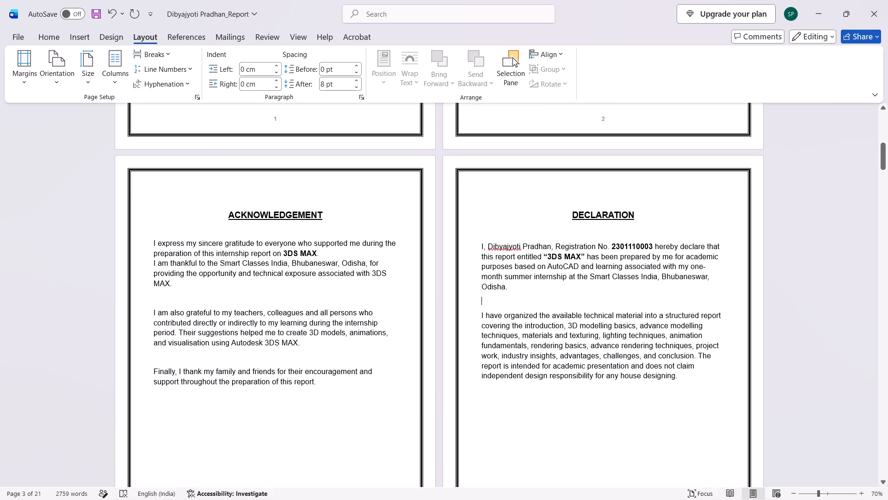
pyautogui.click(218, 238)
pyautogui.click(220, 252)
pyautogui.scroll(-2, 573, 247)
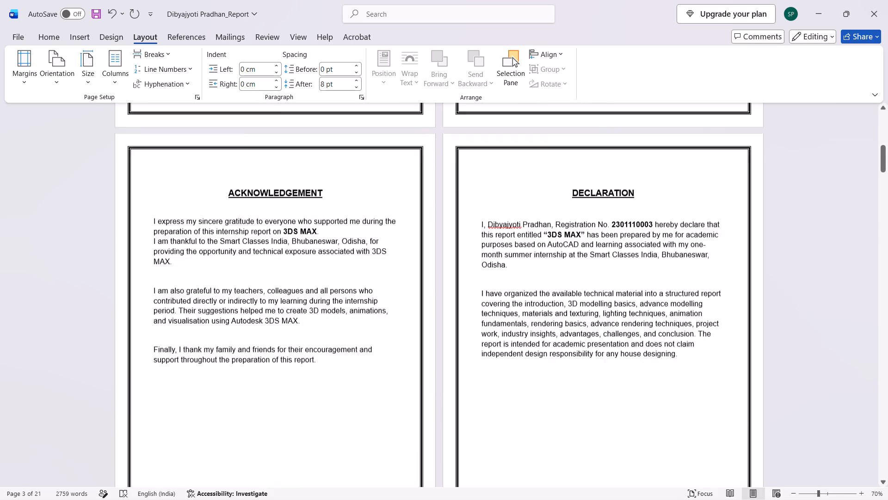
pyautogui.scroll(-10, 573, 247)
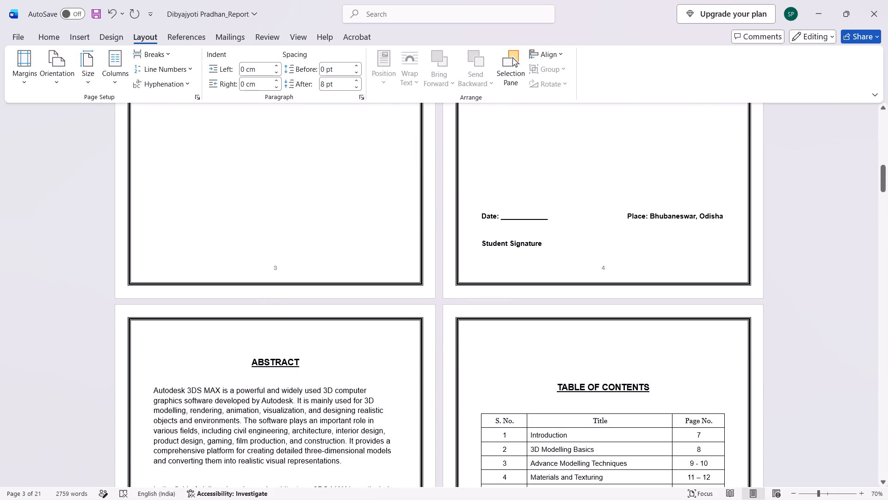
# Remove one blank line above the Date and Place line in the Declaration.
pyautogui.click(479, 206)
pyautogui.press('Return')
pyautogui.press('BackSpace')
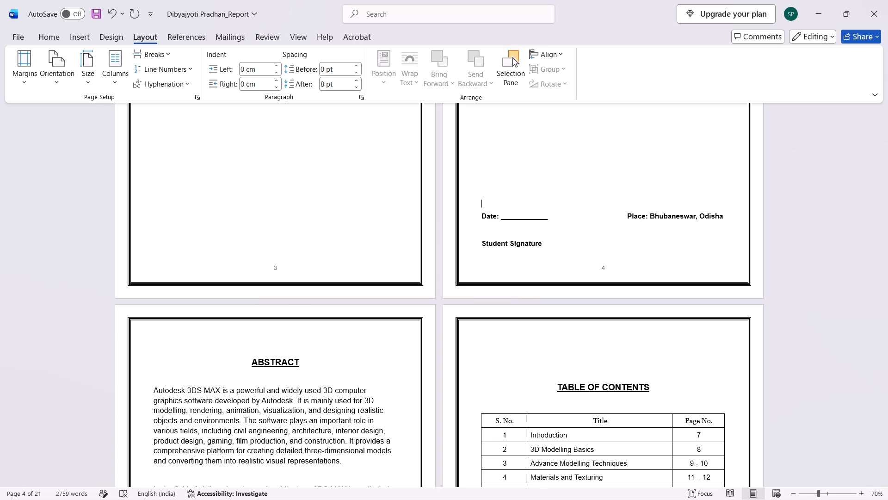
pyautogui.press('BackSpace')
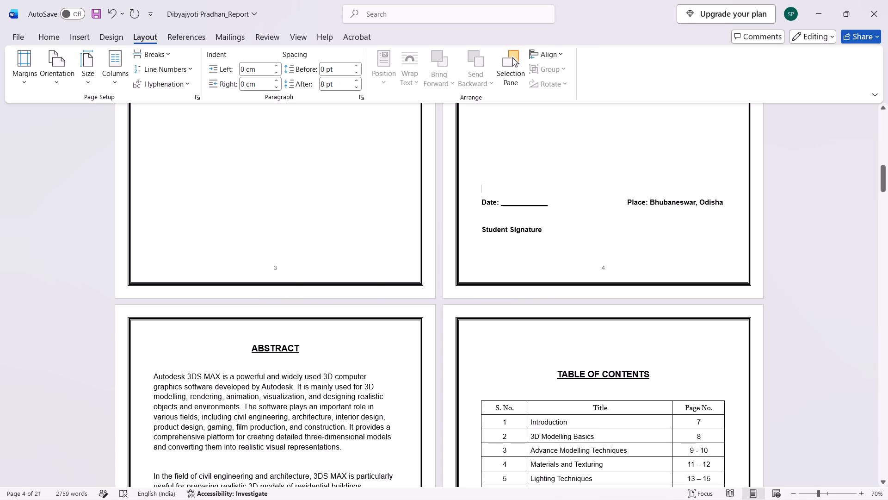
# Insert one blank line before the ABSTRACT heading to move it down the page.
pyautogui.click(247, 343)
pyautogui.press('Return')
# Check the layout of the Abstract, Table of Contents, Introduction and Basics of 3D Modelling pages.
pyautogui.scroll(-15, 524, 335)
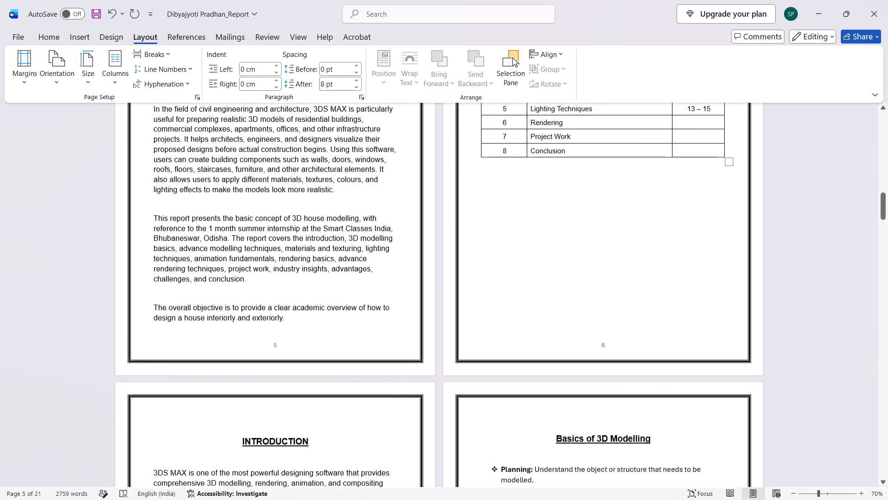
pyautogui.scroll(-3, 524, 335)
pyautogui.scroll(2, 524, 335)
pyautogui.scroll(-7, 524, 335)
pyautogui.scroll(2, 524, 335)
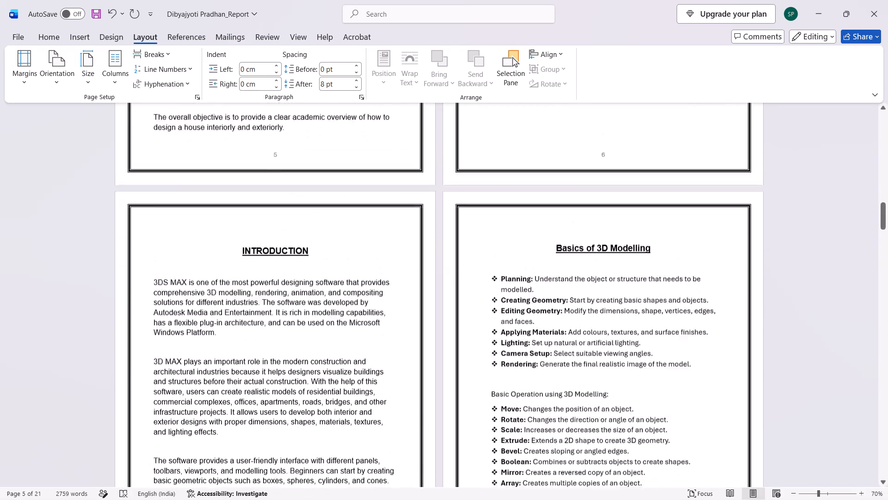
pyautogui.scroll(13, 524, 335)
pyautogui.scroll(2, 482, 316)
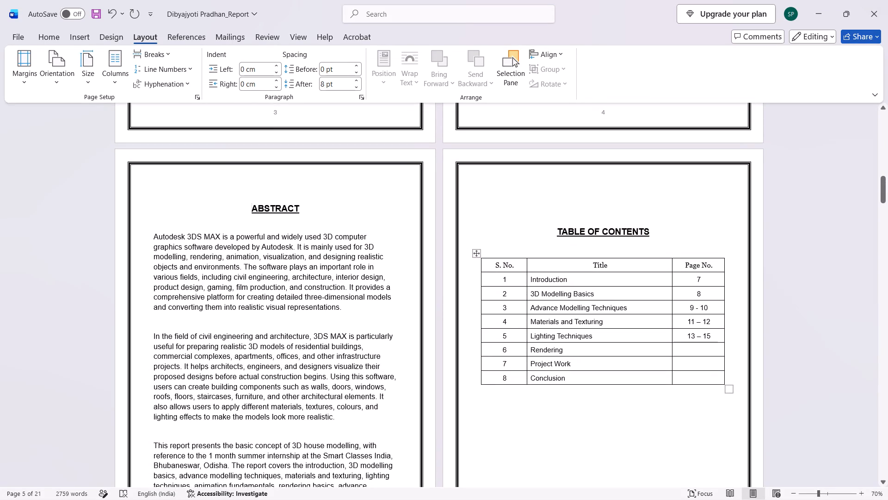
# Examine the chapter pages in a multi-page view to check their page numbers against the Table of Contents.
pyautogui.click(693, 348)
pyautogui.scroll(-3, 733, 342)
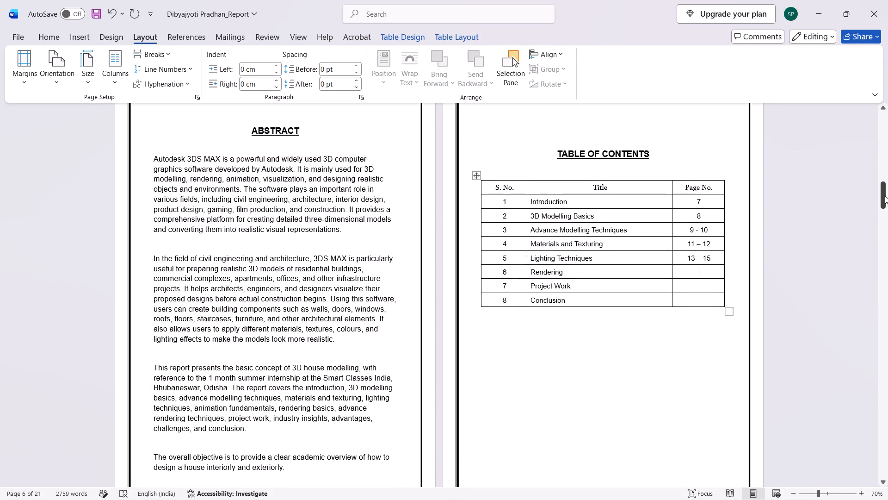
pyautogui.keyDown('ctrl'); pyautogui.scroll(-3, 867, 219); pyautogui.keyUp('ctrl')
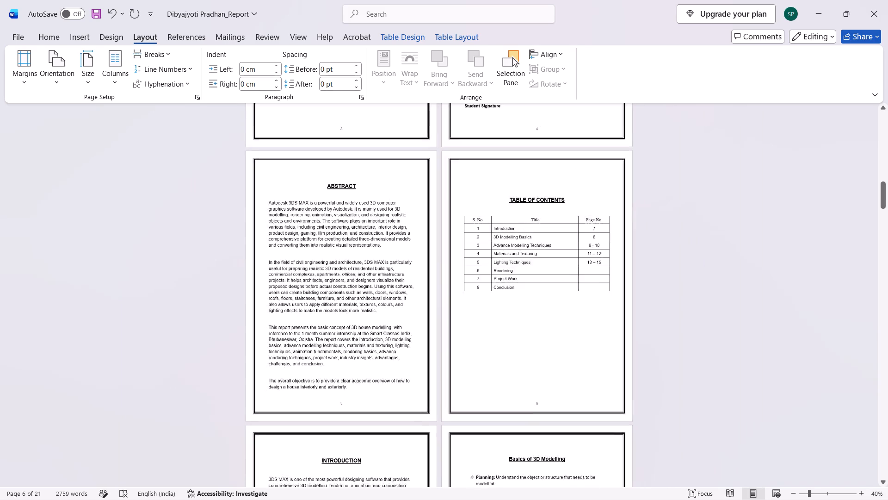
pyautogui.keyDown('ctrl'); pyautogui.scroll(-2, 867, 219); pyautogui.keyUp('ctrl')
pyautogui.keyDown('ctrl'); pyautogui.scroll(1, 743, 227); pyautogui.keyUp('ctrl')
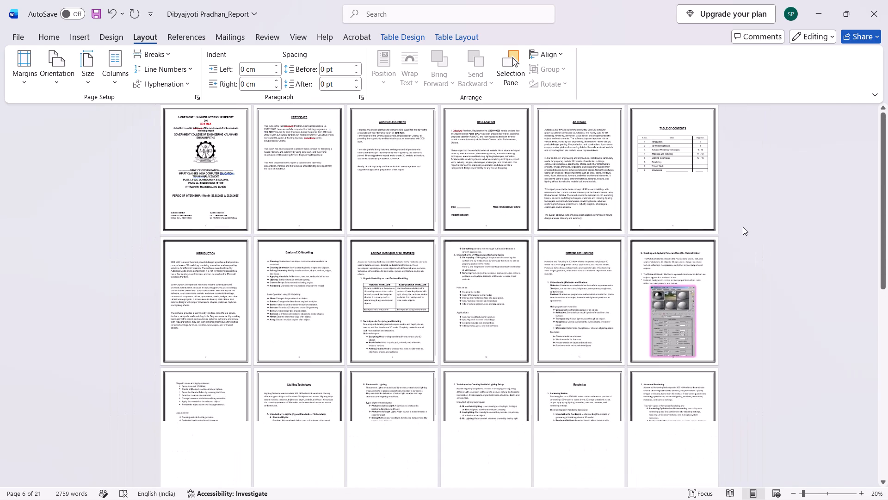
pyautogui.keyDown('ctrl'); pyautogui.scroll(1, 743, 227); pyautogui.keyUp('ctrl')
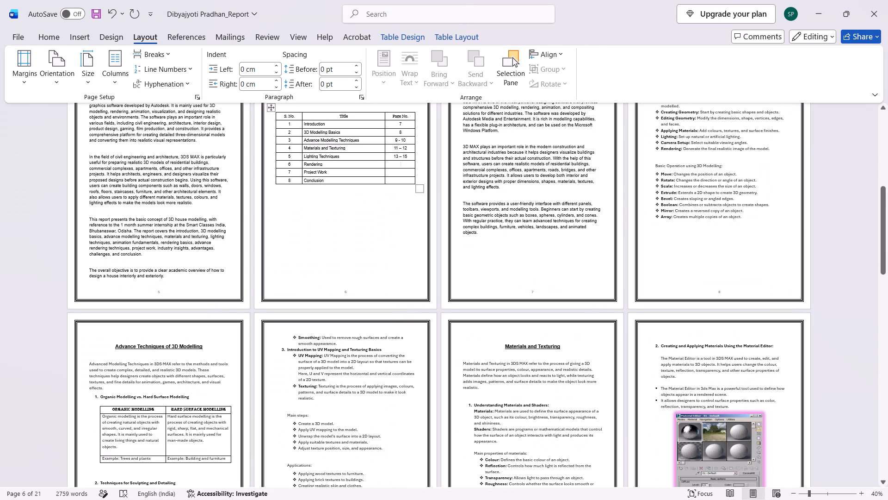
pyautogui.scroll(-1, 695, 233)
pyautogui.scroll(3, 695, 233)
pyautogui.scroll(2, 604, 236)
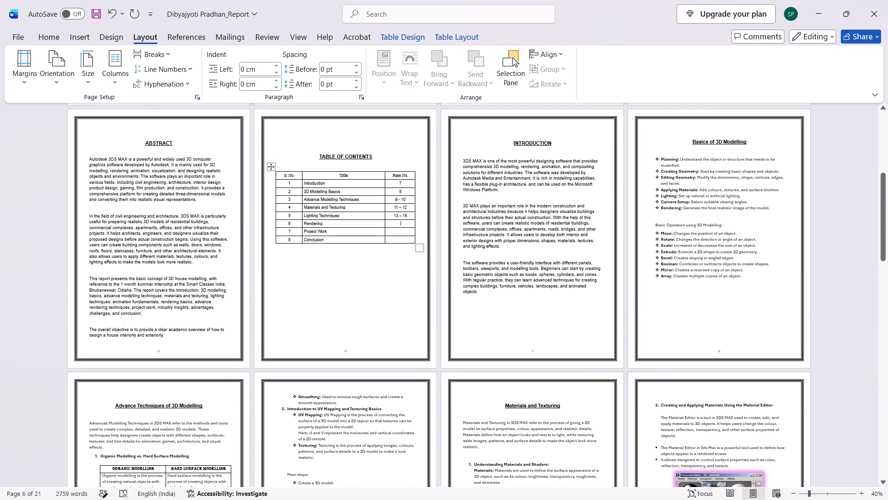
pyautogui.scroll(-7, 642, 239)
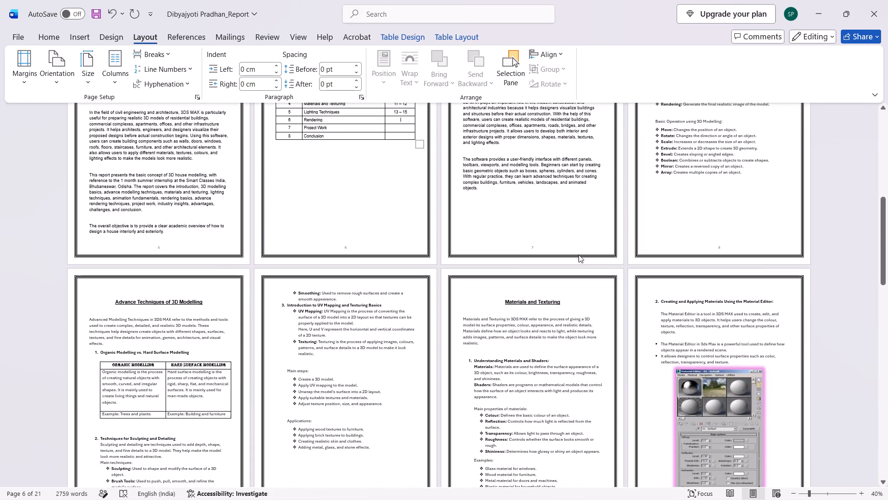
pyautogui.scroll(-1, 386, 248)
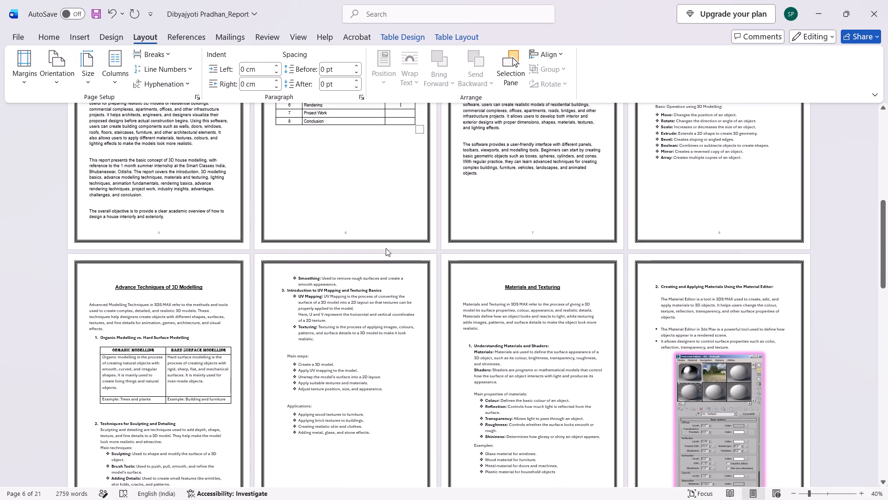
pyautogui.scroll(-9, 386, 248)
pyautogui.scroll(-14, 390, 250)
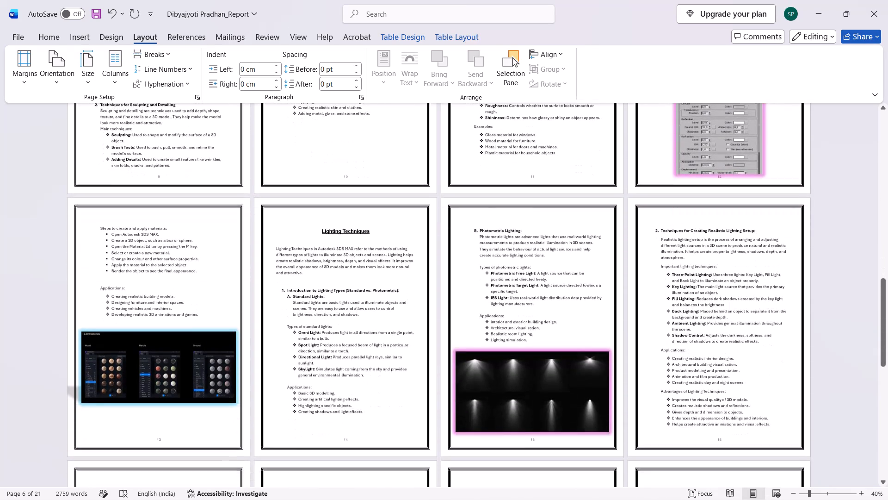
pyautogui.scroll(-8, 637, 322)
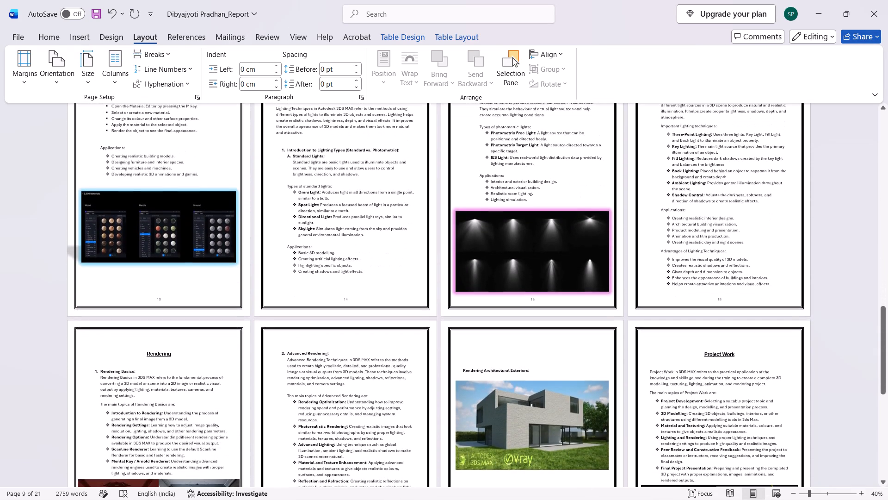
pyautogui.scroll(16, 637, 322)
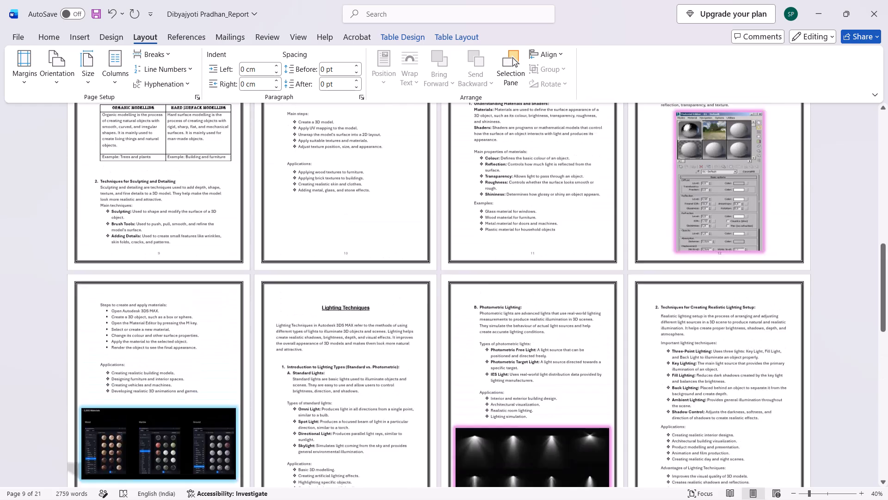
pyautogui.scroll(20, 572, 282)
pyautogui.scroll(4, 572, 282)
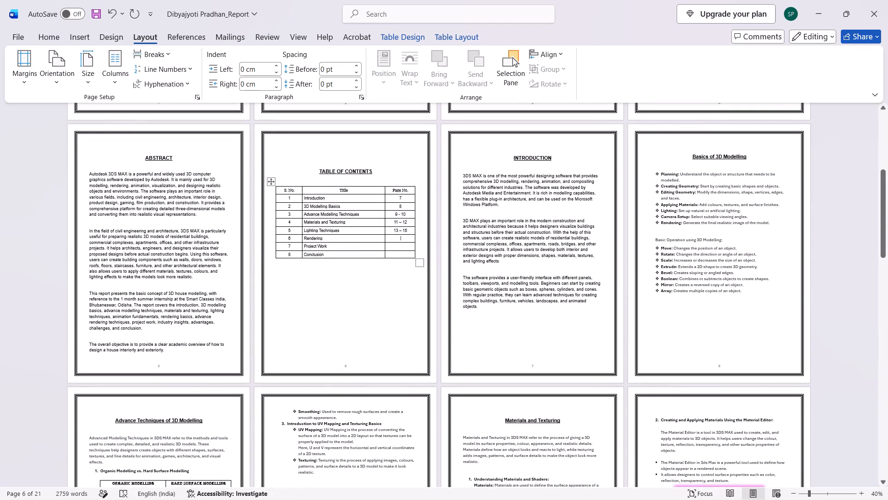
# Set the Lighting Techniques page range in the Table of Contents to 14 – 16.
pyautogui.click(399, 231)
pyautogui.click(398, 231)
pyautogui.press('BackSpace')
pyautogui.press('4')
pyautogui.press('Right')
pyautogui.press('Right')
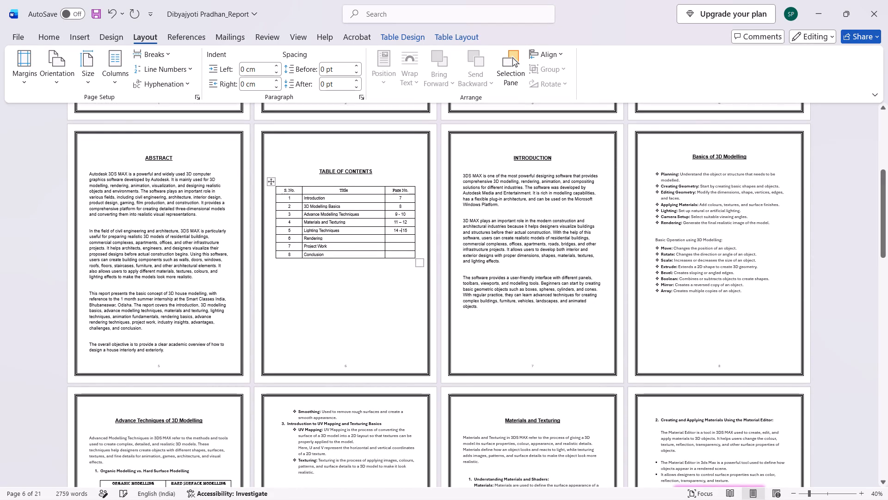
pyautogui.press('Right')
pyautogui.press('Right')
pyautogui.press('Right')
pyautogui.press('BackSpace')
pyautogui.press('6')
# Set the Materials and Texturing page range in the Table of Contents to 11 – 13.
pyautogui.click(395, 222)
pyautogui.scroll(-16, 409, 236)
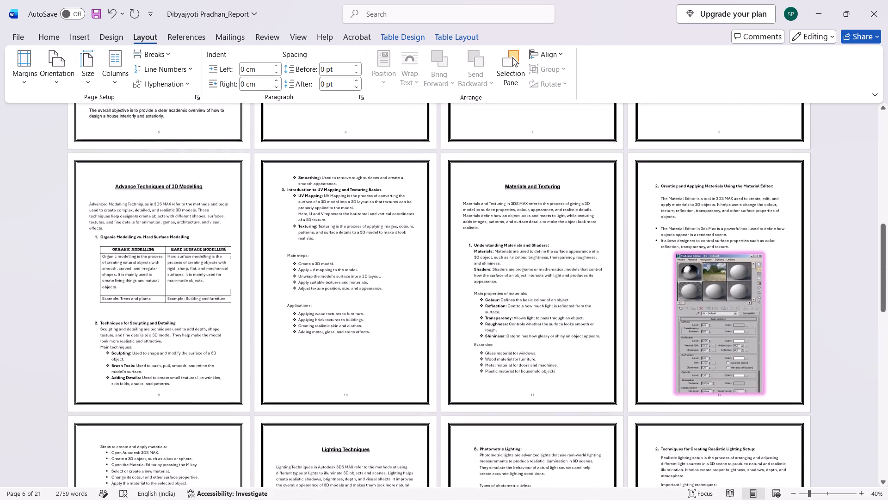
pyautogui.scroll(-11, 514, 232)
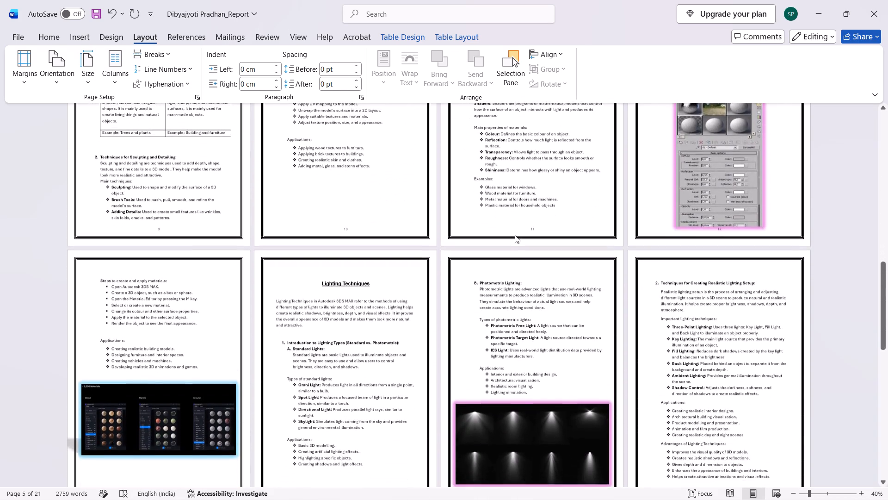
pyautogui.scroll(-4, 515, 235)
pyautogui.scroll(20, 515, 235)
pyautogui.scroll(6, 515, 235)
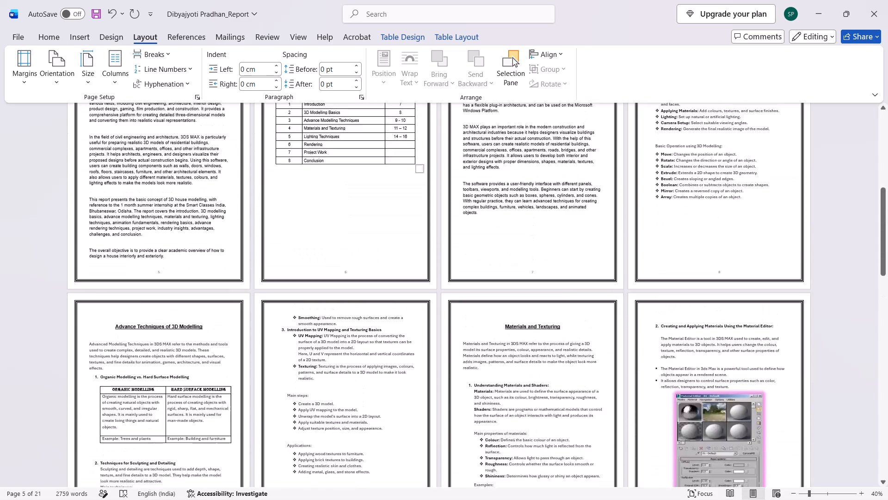
pyautogui.scroll(5, 464, 218)
pyautogui.click(406, 223)
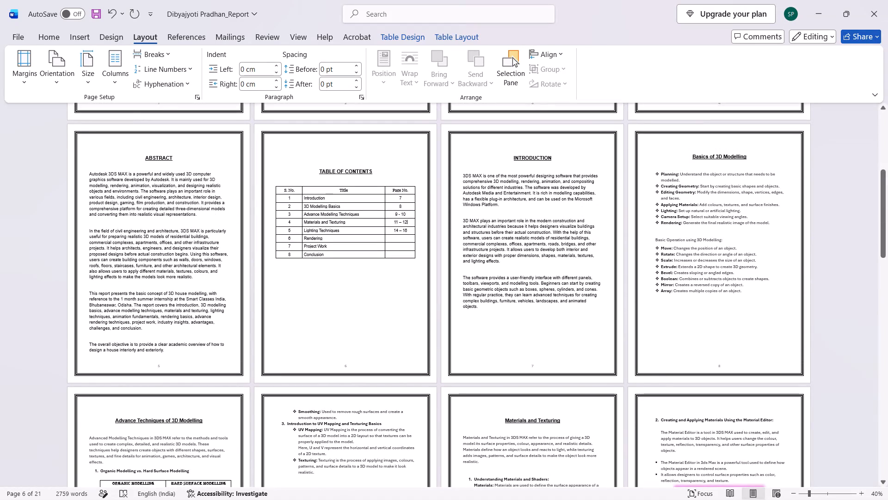
pyautogui.press('BackSpace')
pyautogui.press('3')
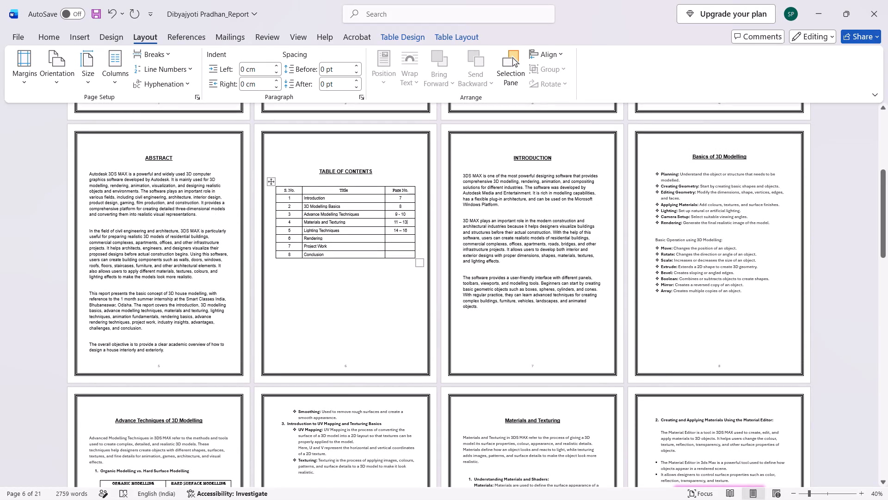
# Check the page numbers of the modelling and texturing chapters against the Table of Contents, ending at the empty Rendering page cell.
pyautogui.scroll(-3, 484, 267)
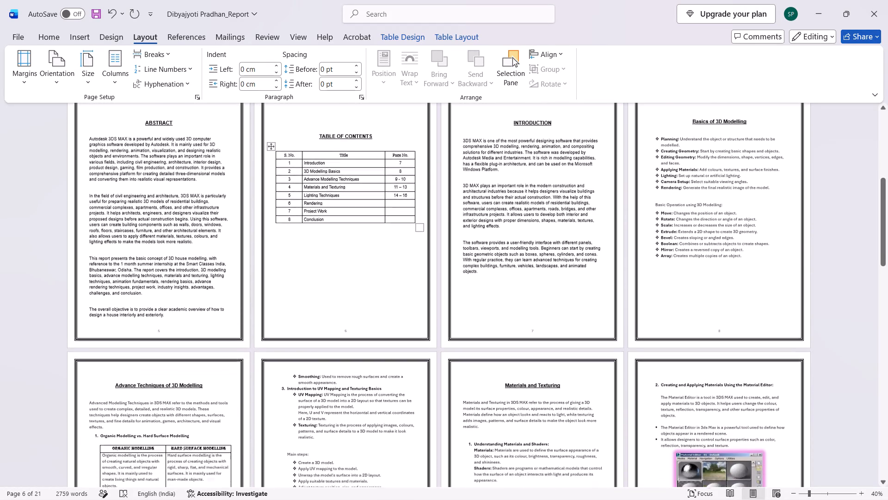
pyautogui.scroll(-4, 484, 267)
pyautogui.scroll(1, 484, 267)
pyautogui.scroll(-7, 484, 267)
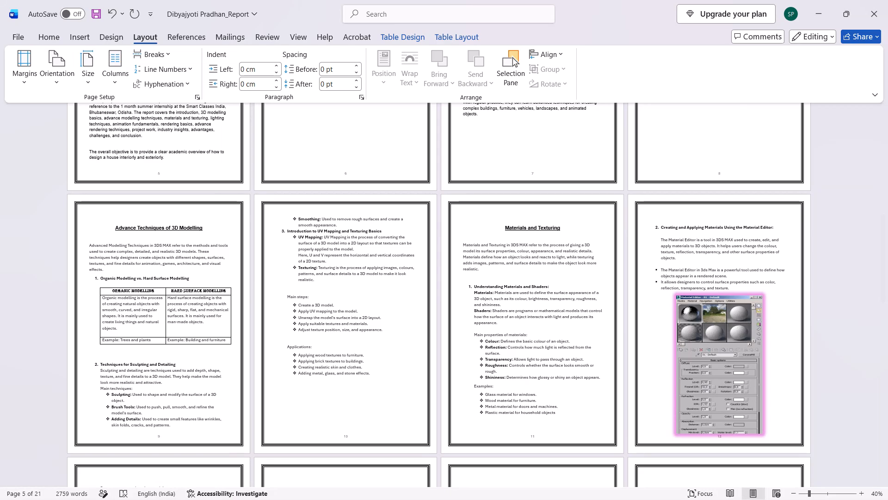
pyautogui.scroll(7, 489, 267)
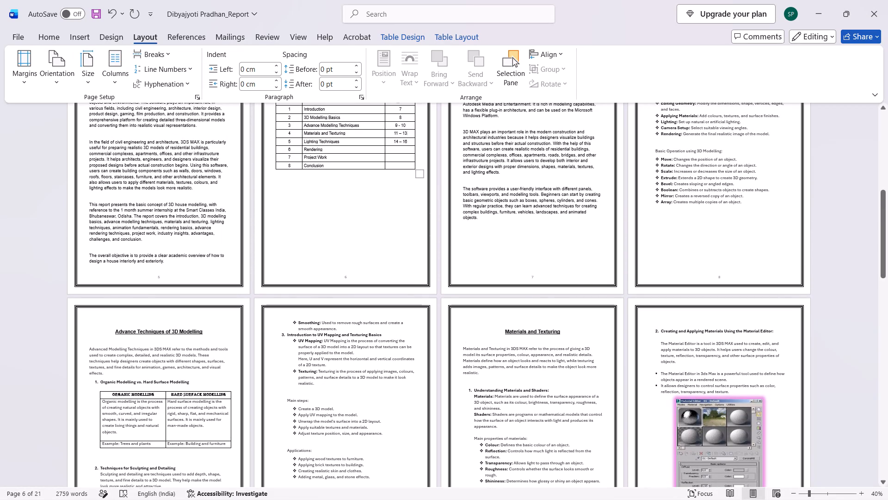
pyautogui.click(408, 141)
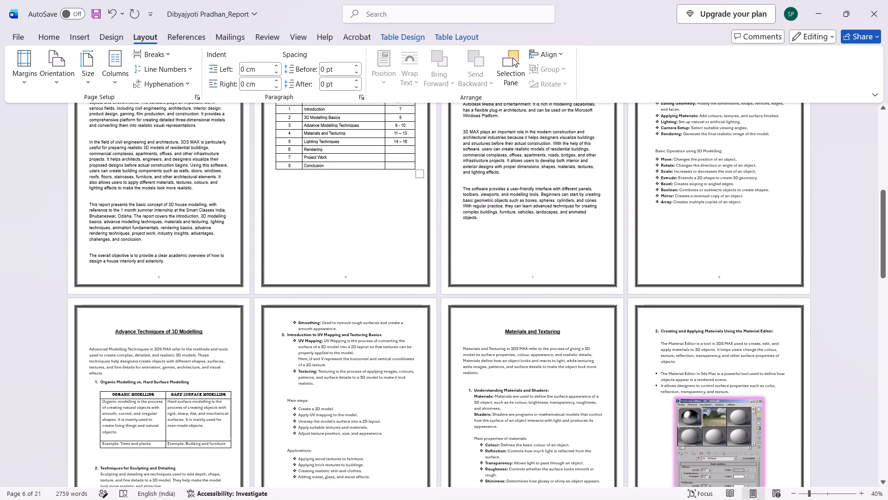
pyautogui.click(403, 151)
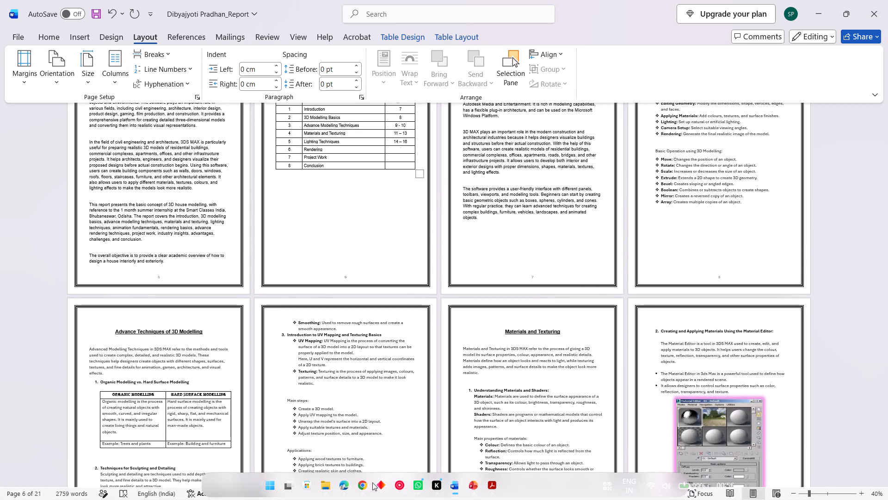
# Switch to Microsoft Edge, consult the Table of Contents in the bridge construction report PDF, and return to the Word report.
pyautogui.click(341, 486)
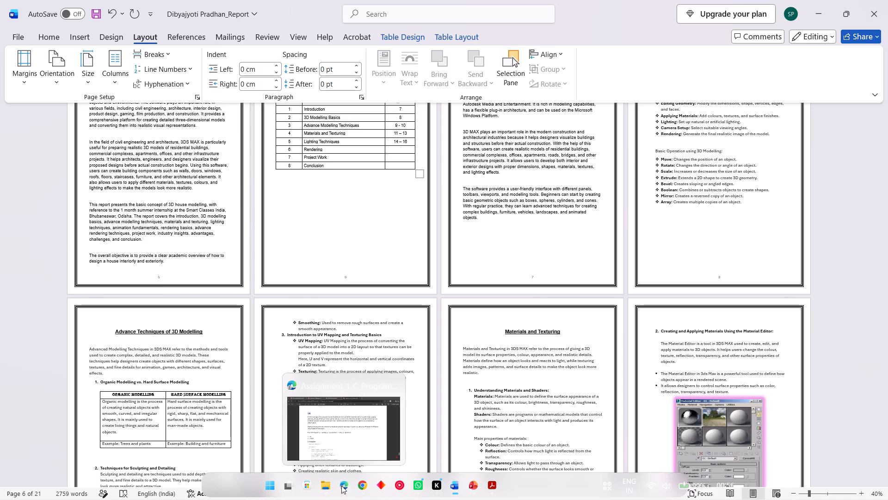
pyautogui.click(124, 0)
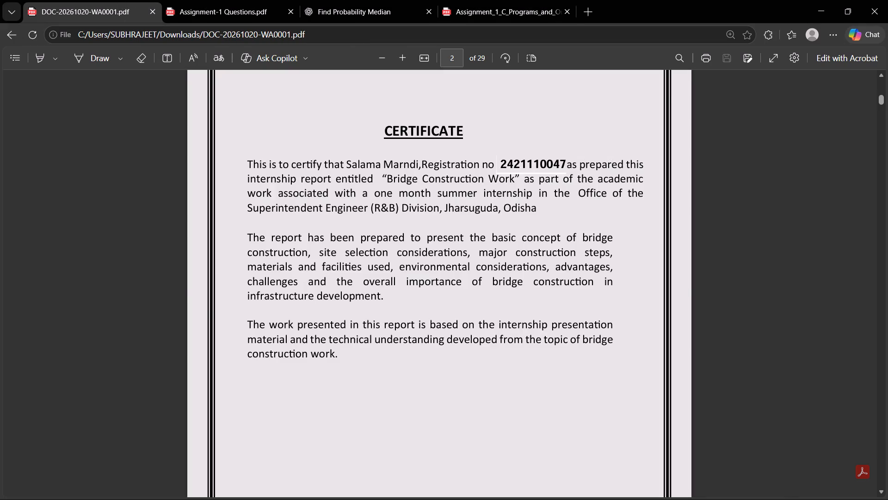
pyautogui.scroll(7, 416, 242)
pyautogui.scroll(-20, 428, 250)
pyautogui.scroll(-6, 428, 250)
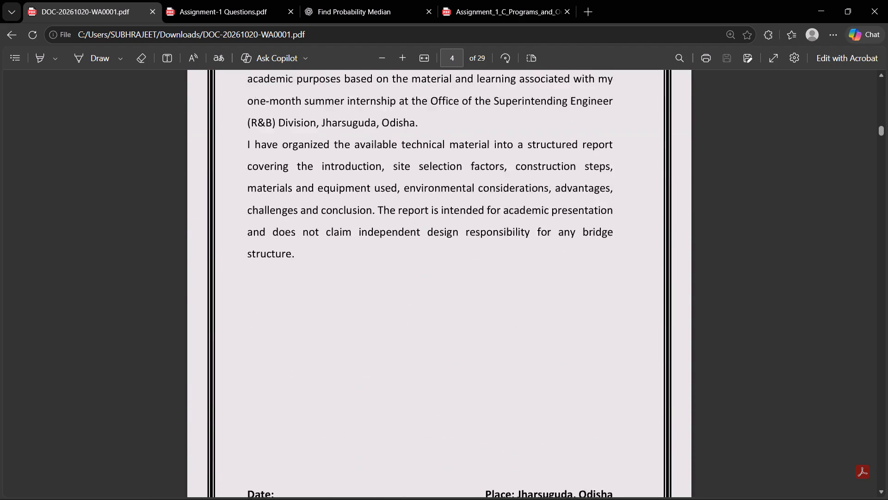
pyautogui.scroll(-20, 451, 260)
pyautogui.scroll(-1, 451, 260)
pyautogui.scroll(4, 451, 260)
pyautogui.scroll(-2, 451, 260)
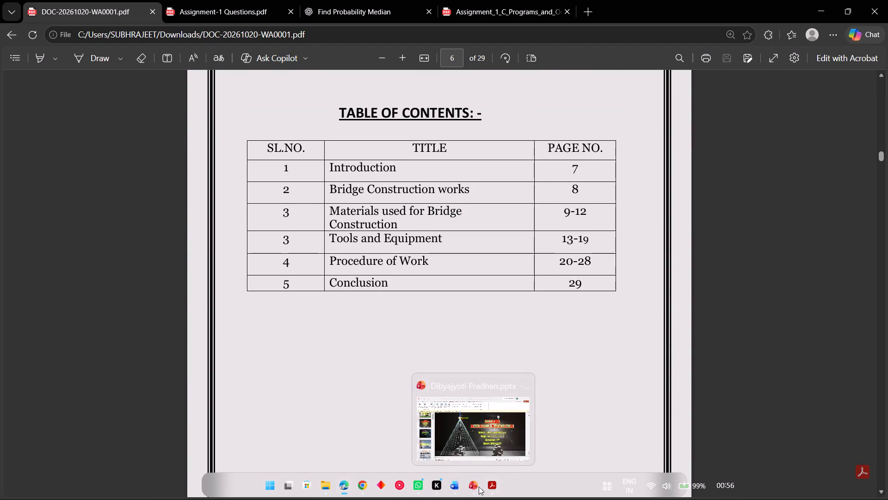
pyautogui.click(455, 482)
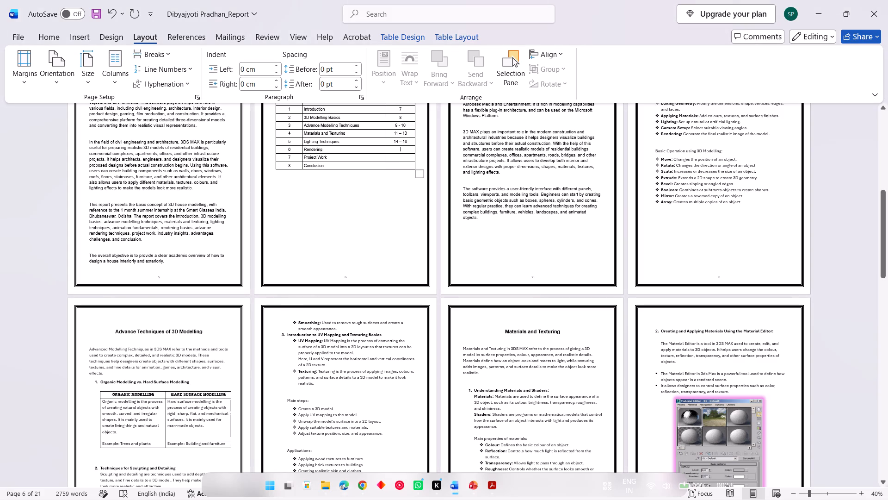
# Delete the blank line above the Rendering heading on page 17 to move the page content up.
pyautogui.scroll(1, 360, 384)
pyautogui.scroll(-4, 427, 274)
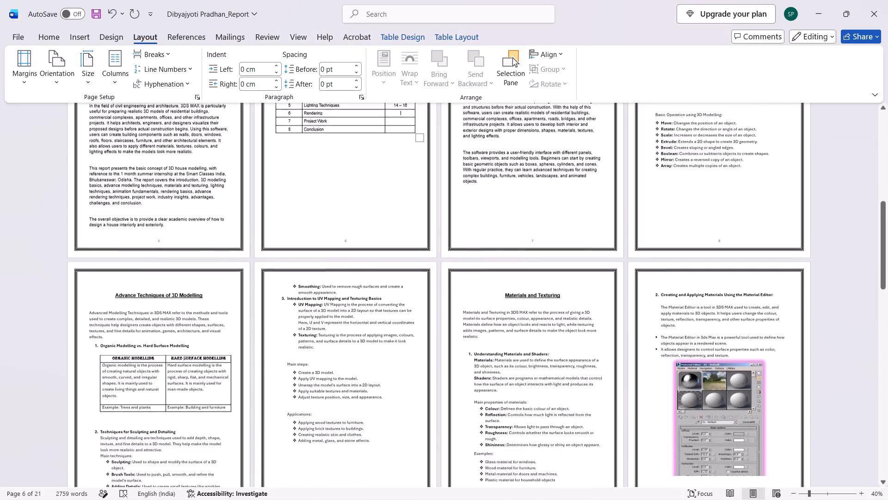
pyautogui.scroll(-18, 430, 274)
pyautogui.scroll(-7, 474, 262)
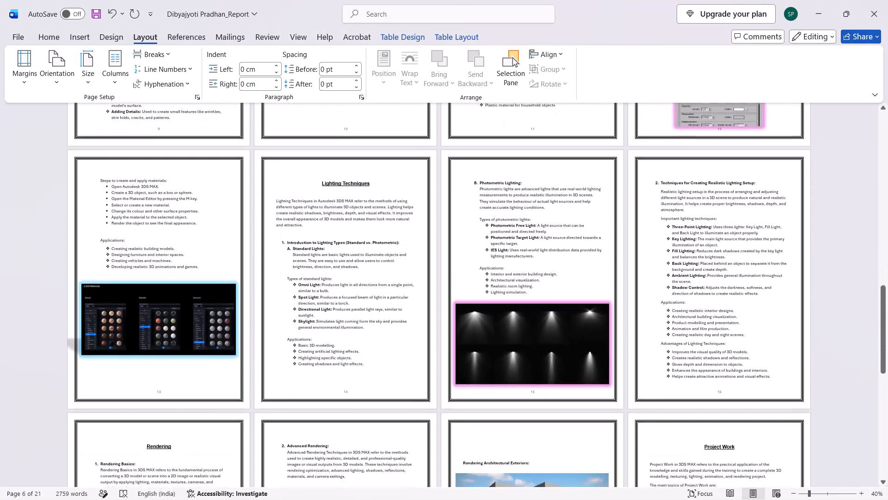
pyautogui.scroll(-9, 474, 262)
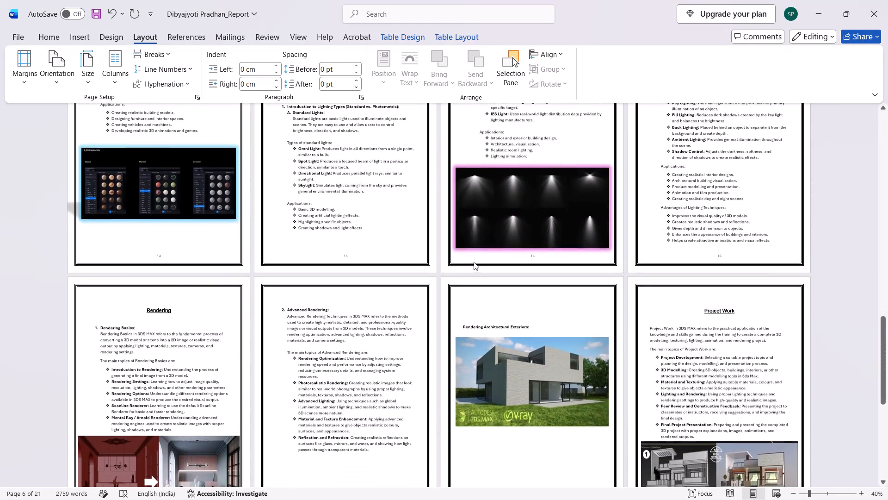
pyautogui.scroll(-5, 474, 262)
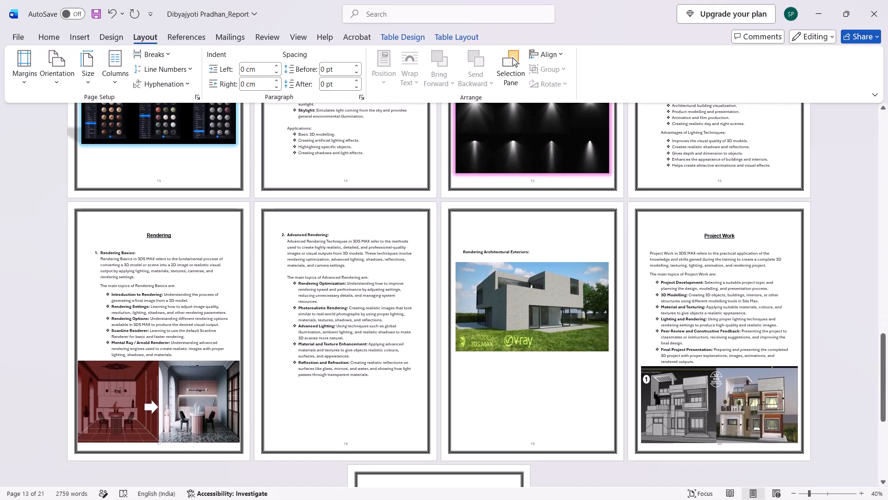
pyautogui.click(131, 233)
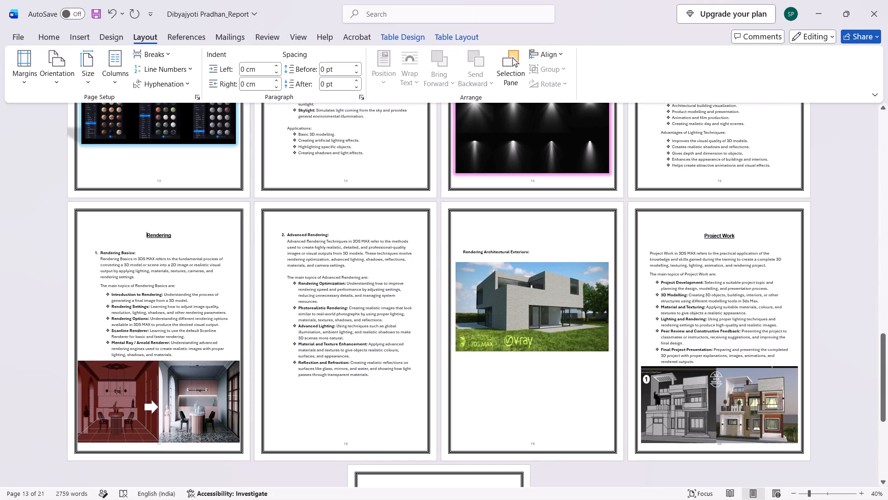
pyautogui.click(152, 221)
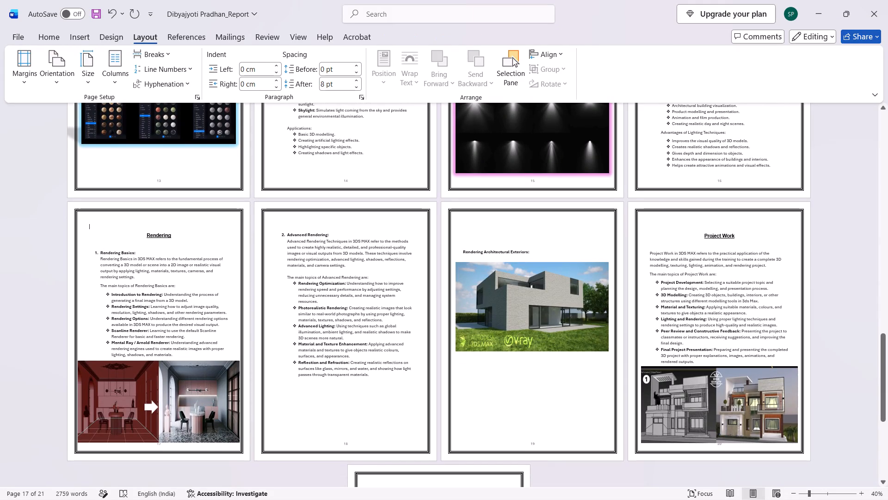
pyautogui.scroll(-1, 223, 252)
pyautogui.scroll(6, 467, 316)
pyautogui.scroll(-7, 471, 316)
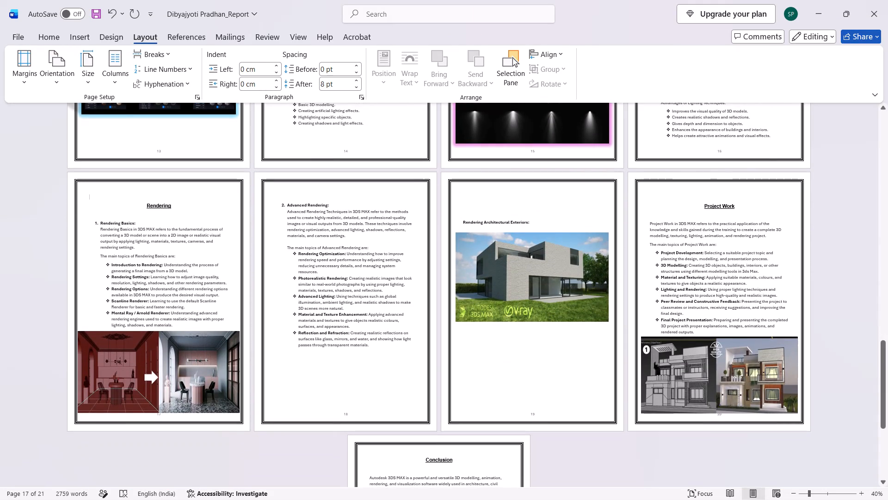
pyautogui.press('BackSpace')
pyautogui.press('BackSpace')
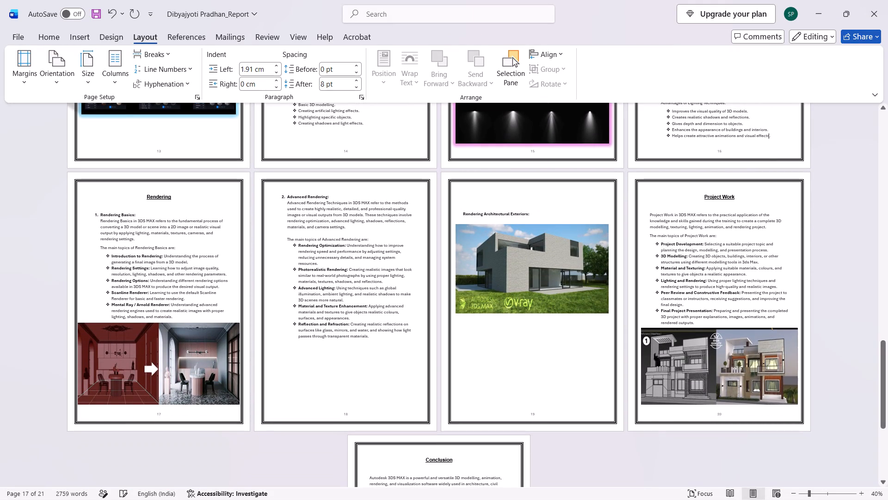
# Check the layout and page numbers of the Rendering and Project Work pages.
pyautogui.scroll(5, 291, 341)
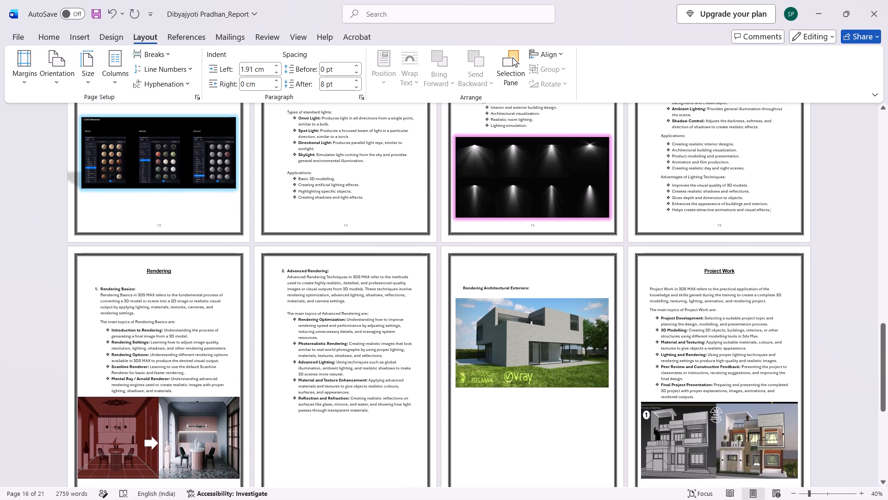
pyautogui.scroll(-3, 228, 339)
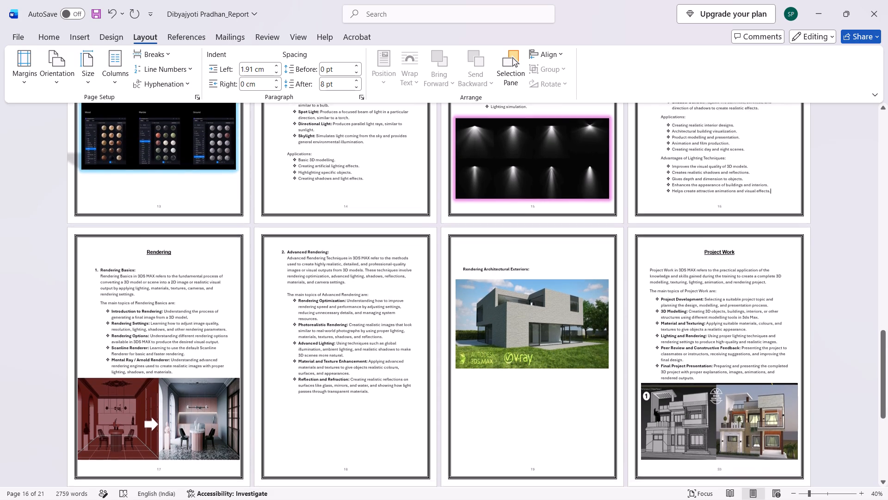
pyautogui.scroll(-2, 228, 339)
pyautogui.click(221, 343)
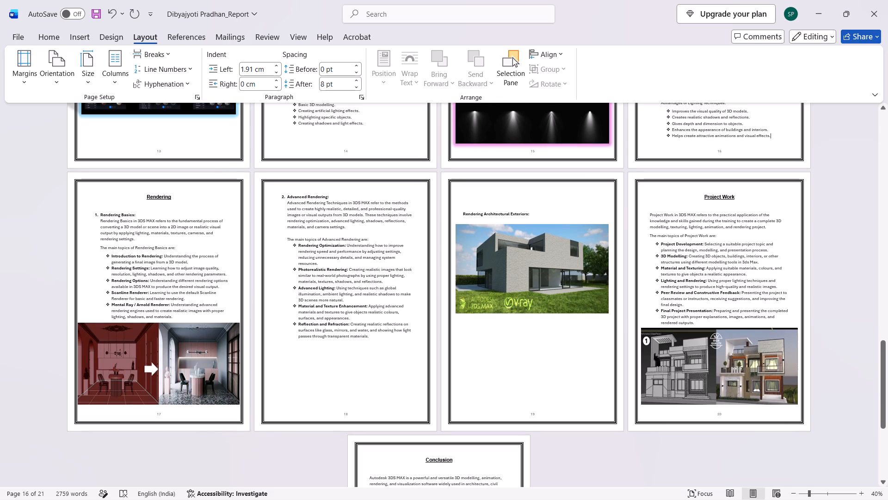
pyautogui.click(317, 310)
pyautogui.click(831, 270)
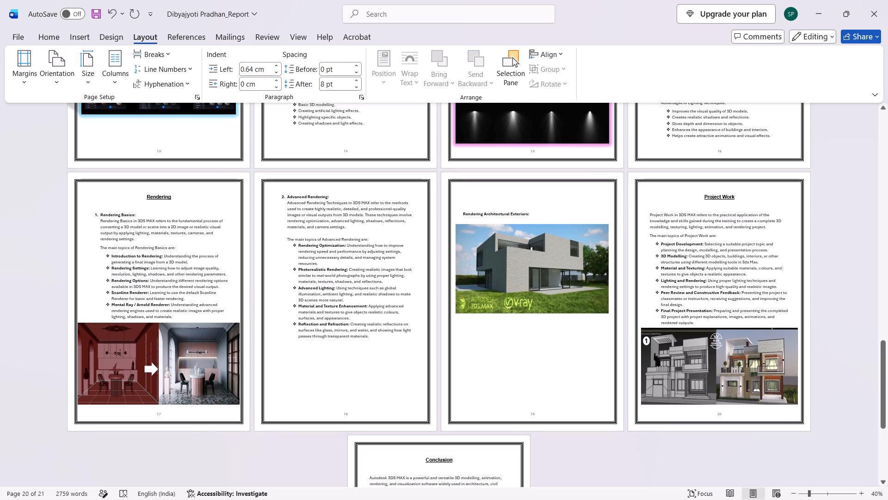
pyautogui.click(727, 231)
pyautogui.scroll(7, 226, 325)
pyautogui.scroll(-4, 224, 326)
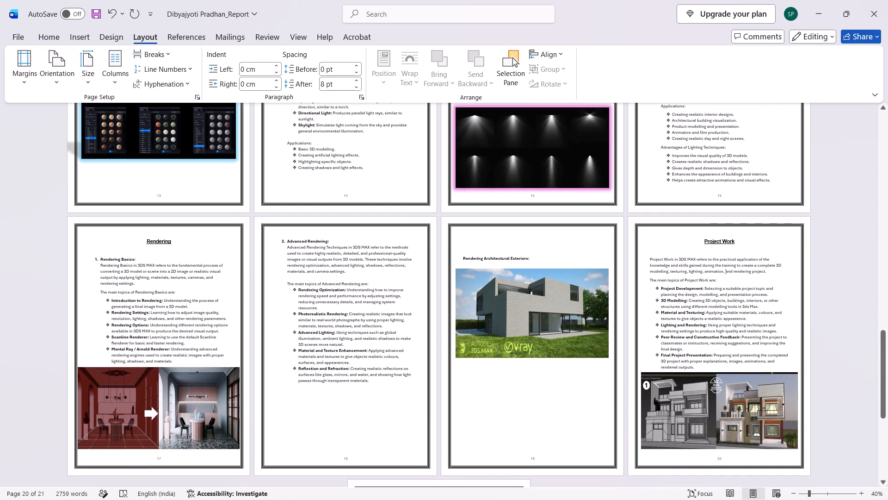
# Review the layout and page numbers of the modelling, Materials and Texturing, and Lighting Techniques pages.
pyautogui.scroll(9, 181, 310)
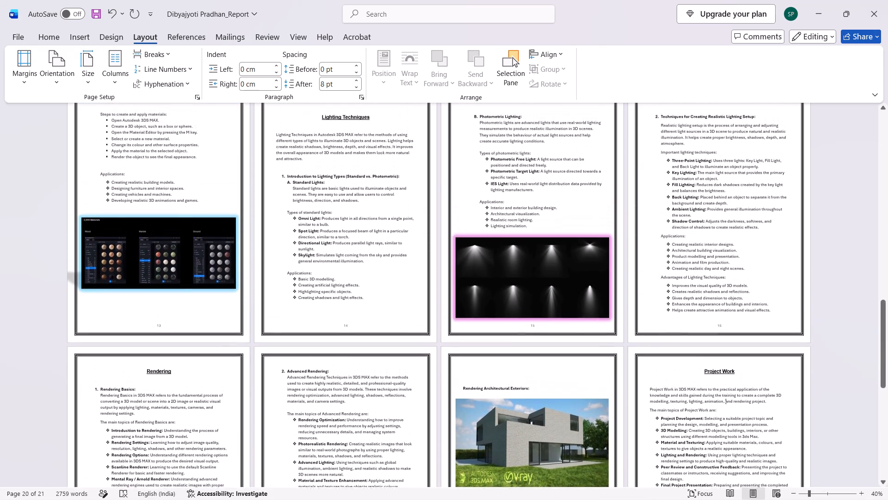
pyautogui.scroll(4, 203, 305)
pyautogui.scroll(-2, 203, 305)
pyautogui.scroll(2, 203, 305)
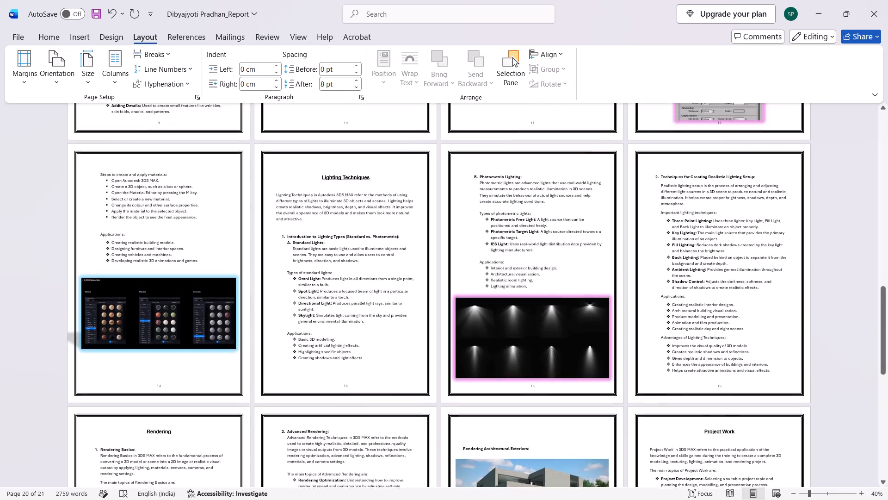
pyautogui.scroll(4, 203, 305)
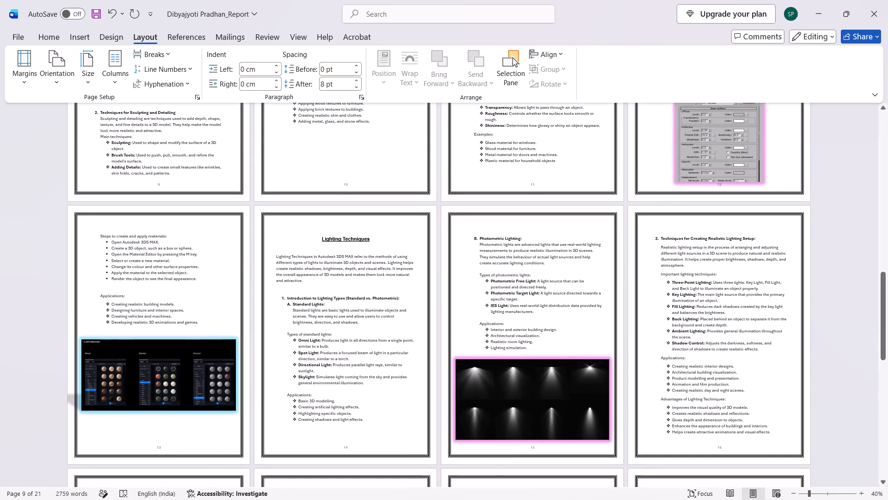
pyautogui.scroll(2, 381, 299)
pyautogui.scroll(-6, 285, 326)
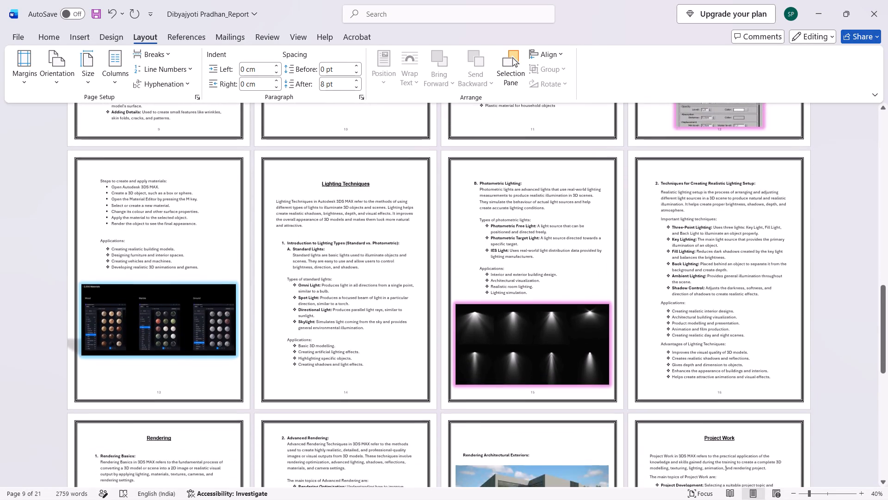
pyautogui.scroll(5, 273, 320)
pyautogui.scroll(3, 298, 277)
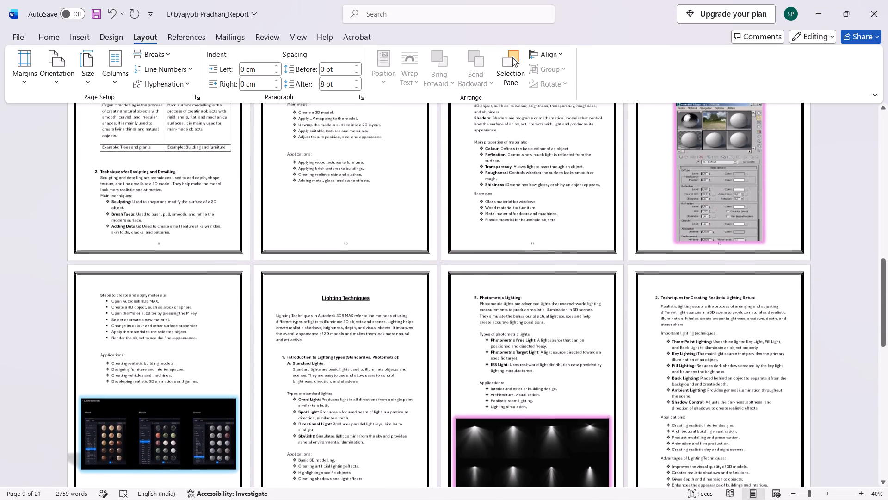
pyautogui.scroll(2, 319, 307)
pyautogui.scroll(2, 352, 330)
pyautogui.click(337, 345)
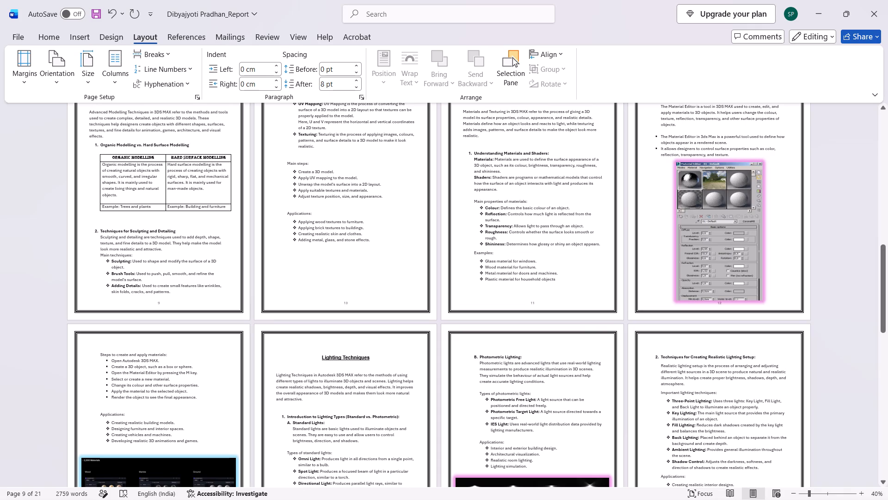
# Review the Rendering, Project Work and Conclusion pages for their layout and page numbers.
pyautogui.scroll(-8, 371, 376)
pyautogui.scroll(-6, 464, 388)
pyautogui.scroll(-6, 612, 297)
pyautogui.scroll(-11, 712, 284)
pyautogui.scroll(-3, 630, 299)
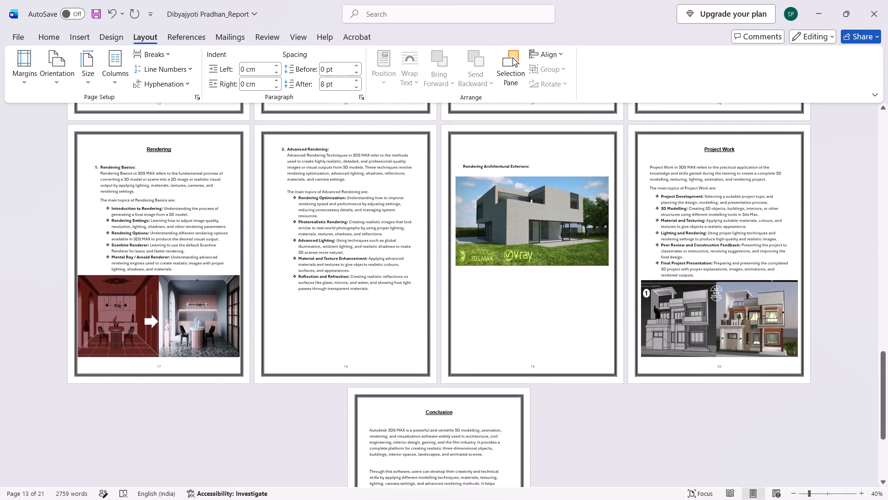
pyautogui.scroll(-3, 627, 304)
pyautogui.scroll(-7, 555, 331)
pyautogui.scroll(4, 533, 337)
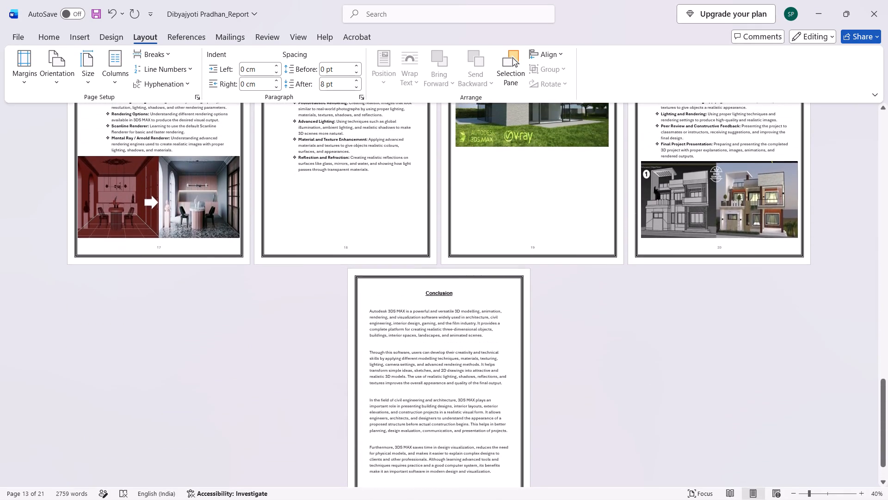
pyautogui.scroll(7, 533, 337)
pyautogui.click(333, 236)
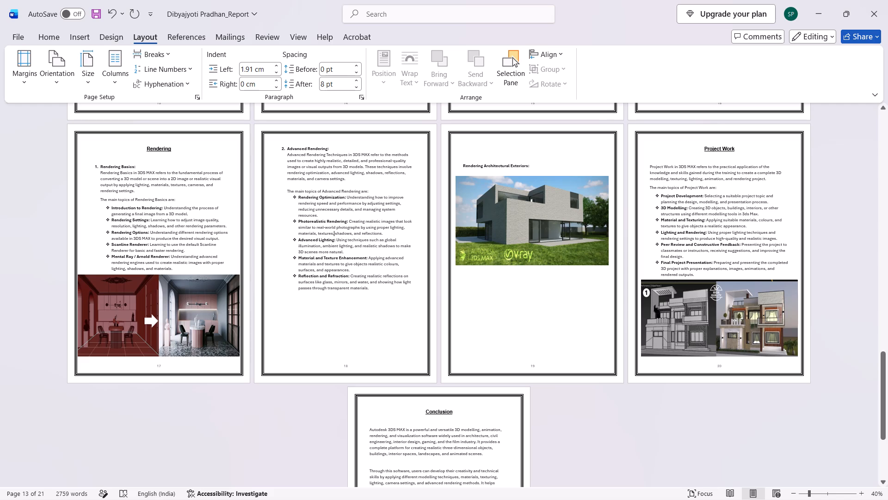
pyautogui.click(340, 299)
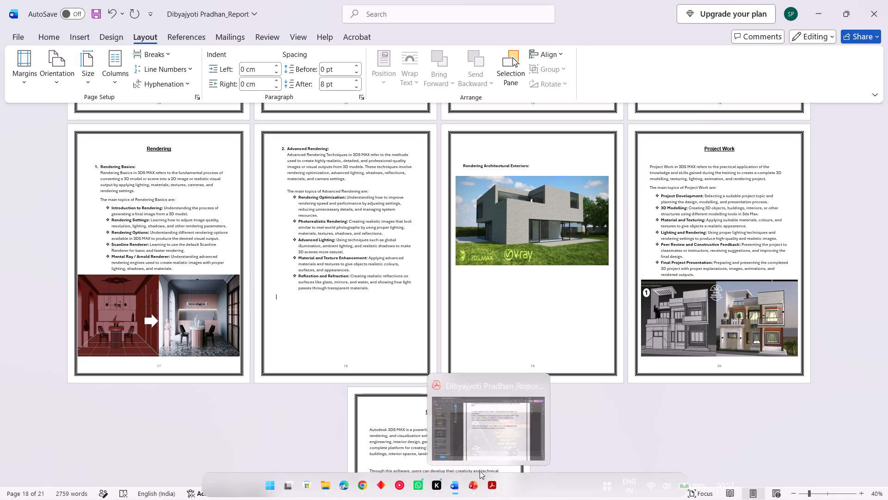
# Compare the page numbers of the Rendering, Project Work and Conclusion chapters with the Table of Contents.
pyautogui.scroll(-9, 721, 356)
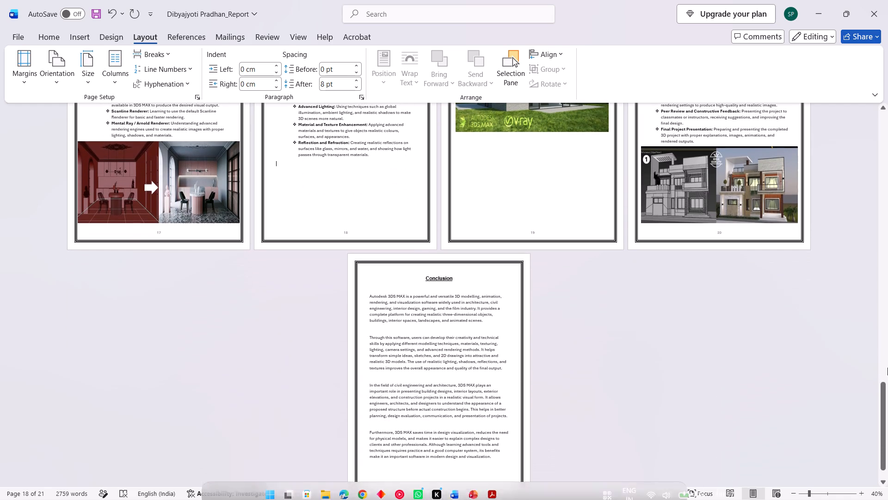
pyautogui.moveTo(887, 409); pyautogui.dragTo(887, 447)
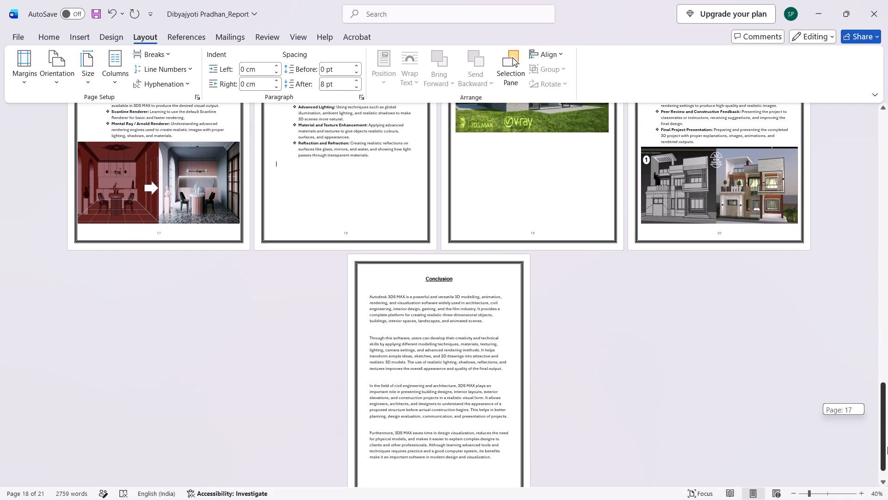
pyautogui.moveTo(887, 447); pyautogui.dragTo(882, 319)
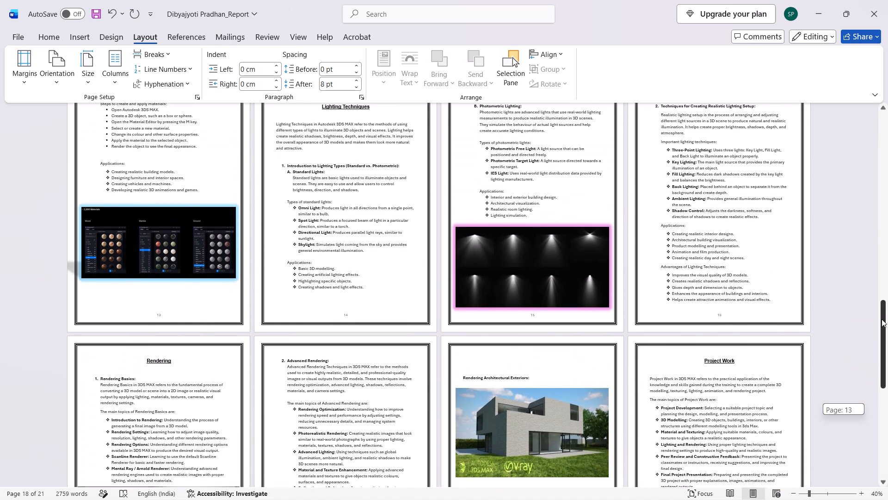
pyautogui.moveTo(882, 319); pyautogui.dragTo(887, 295)
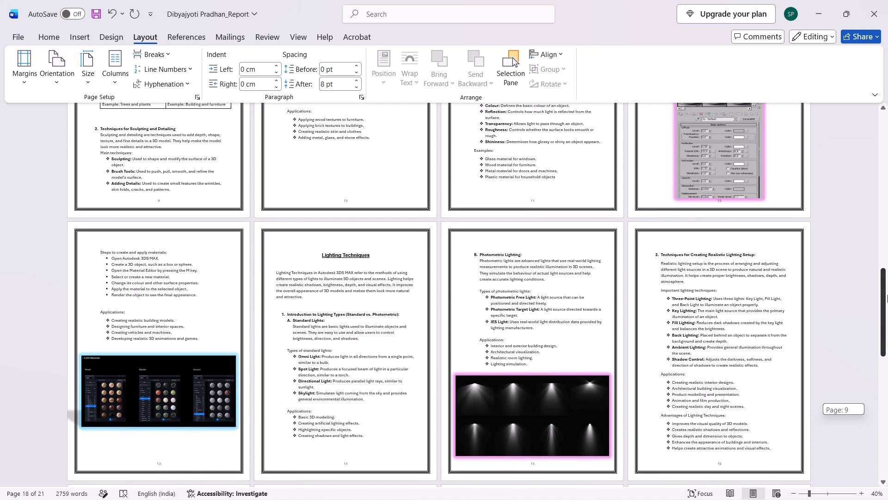
pyautogui.moveTo(887, 295); pyautogui.dragTo(887, 300)
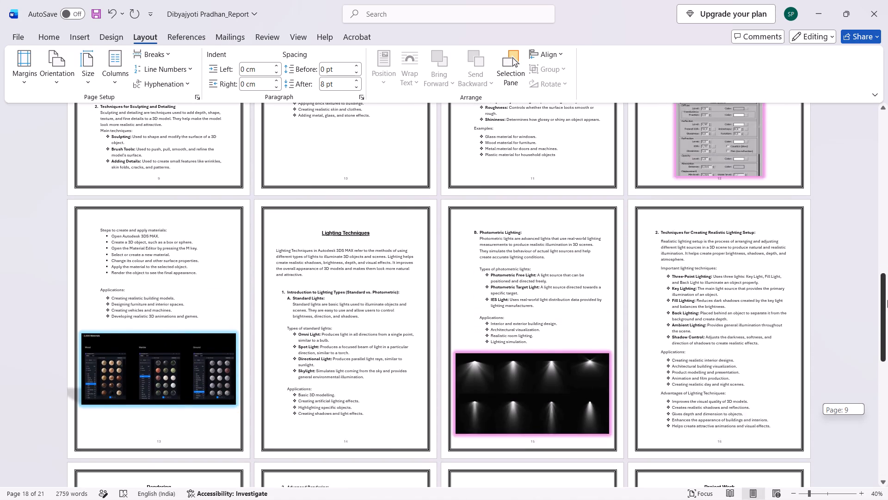
pyautogui.moveTo(887, 300); pyautogui.dragTo(887, 206)
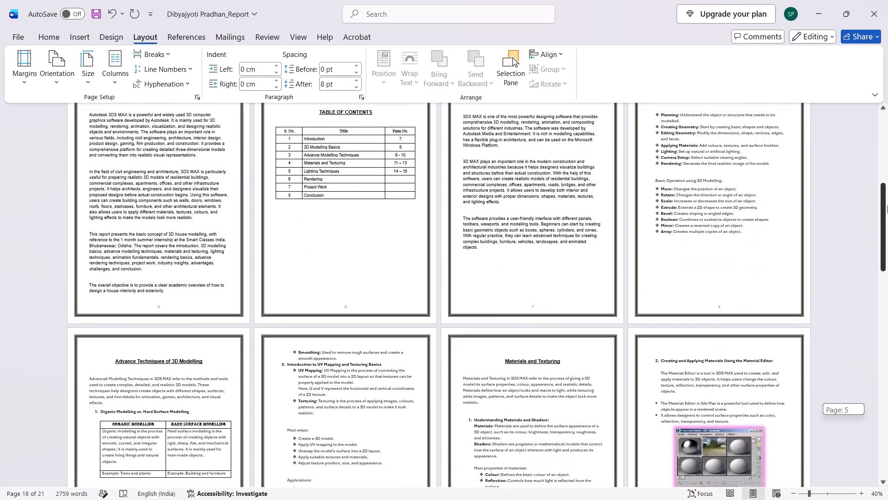
pyautogui.moveTo(887, 206); pyautogui.dragTo(887, 207)
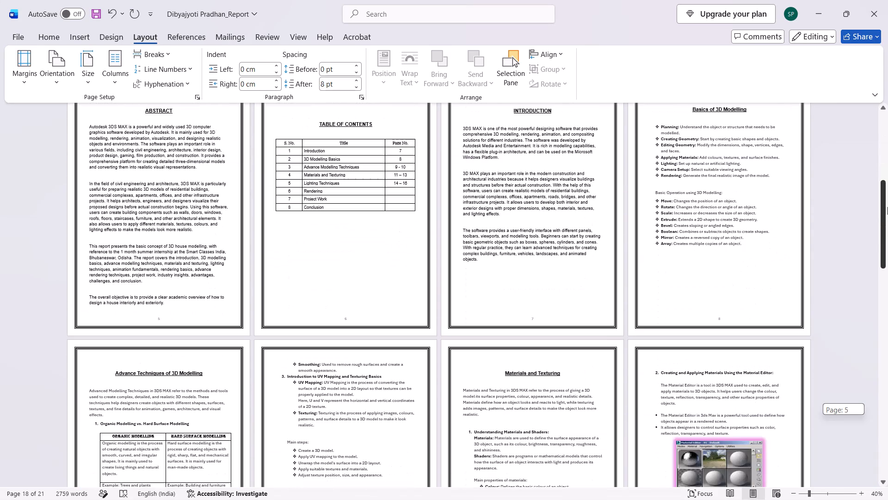
pyautogui.moveTo(887, 207); pyautogui.dragTo(887, 301)
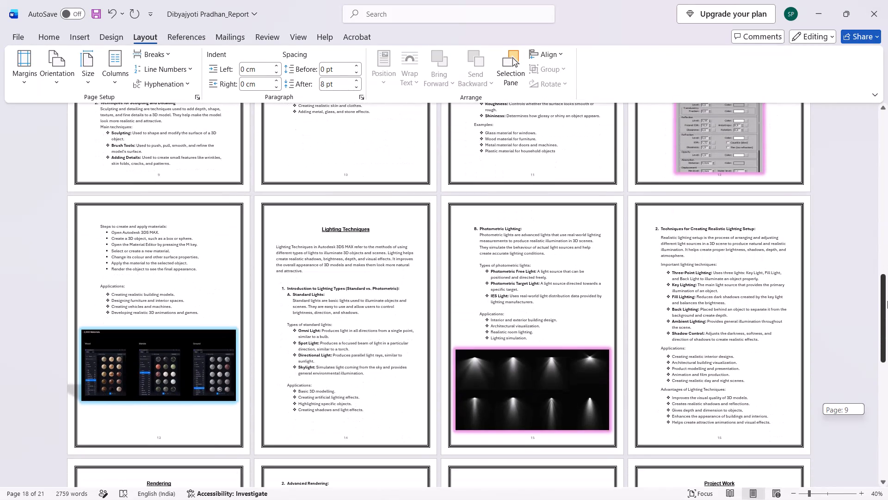
pyautogui.moveTo(887, 301); pyautogui.dragTo(887, 337)
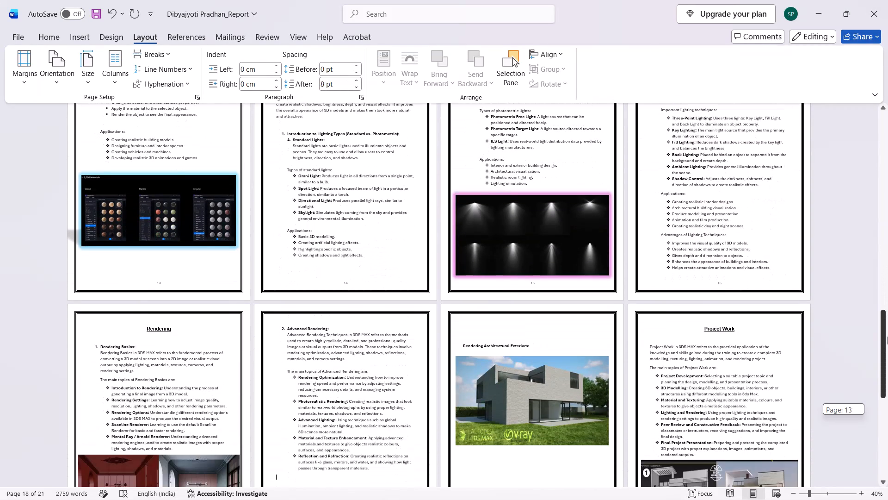
pyautogui.moveTo(887, 337); pyautogui.dragTo(887, 379)
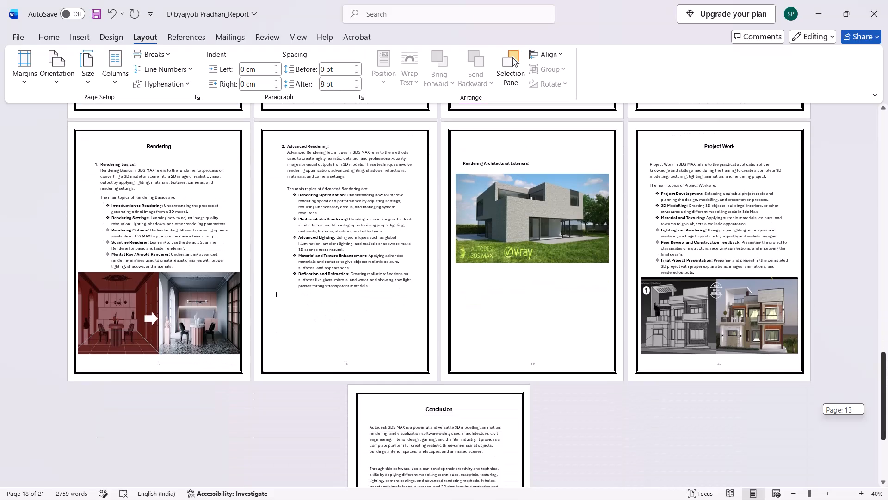
# Enter the page range 17 - 19 for Rendering in the Table of Contents.
pyautogui.moveTo(887, 379); pyautogui.dragTo(887, 298)
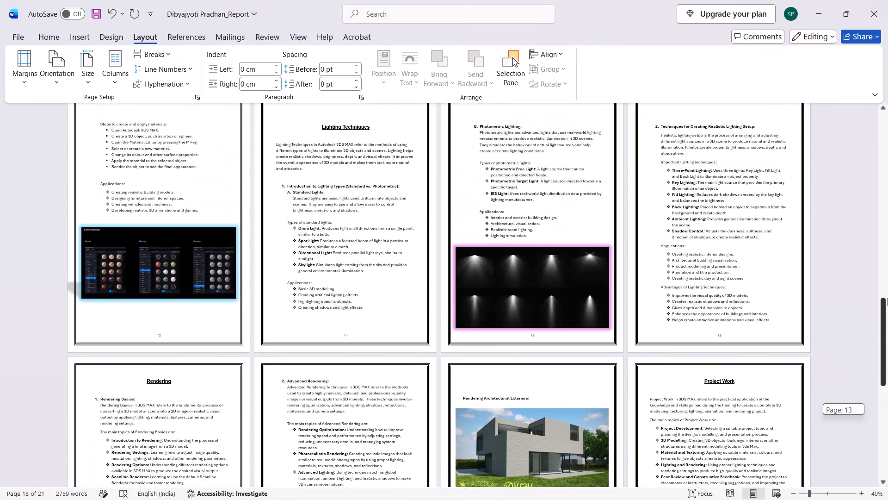
pyautogui.moveTo(887, 298); pyautogui.dragTo(887, 218)
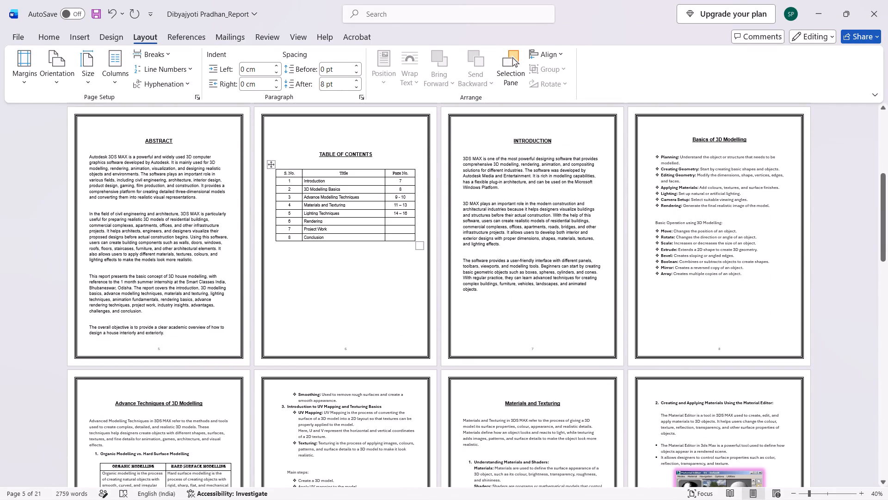
pyautogui.click(398, 219)
pyautogui.write('17')
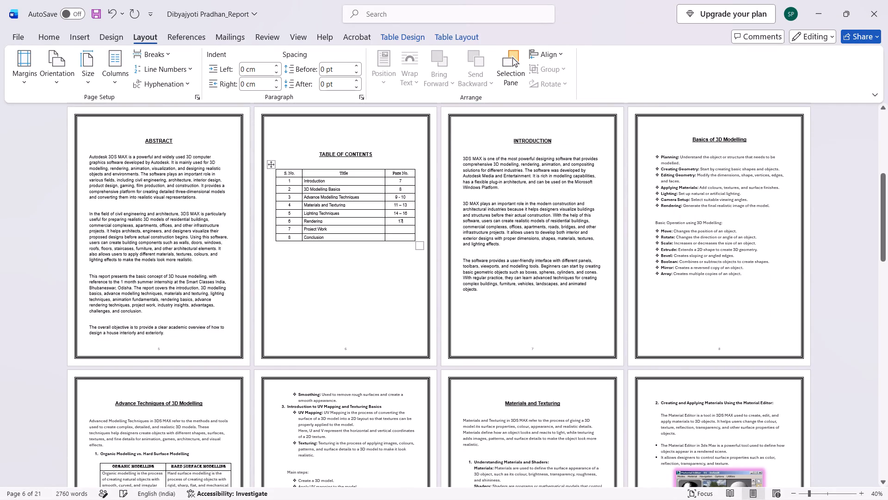
pyautogui.press('space')
pyautogui.write('- 19')
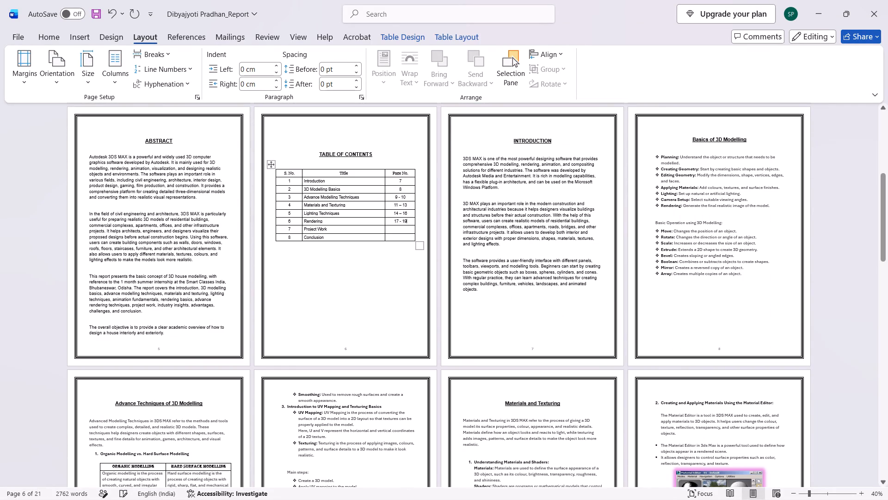
# Fill in the Table of Contents page numbers with 20 for Project Work and 21 for Conclusion.
pyautogui.moveTo(884, 191); pyautogui.dragTo(887, 322)
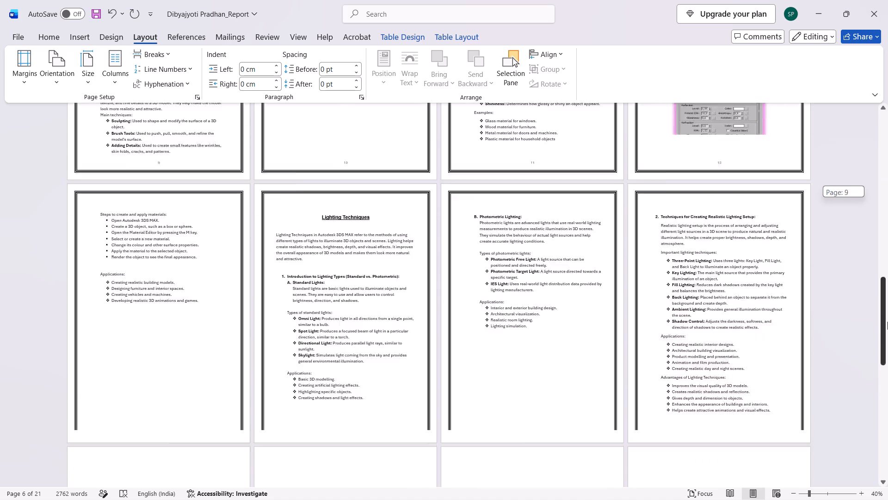
pyautogui.moveTo(887, 322); pyautogui.dragTo(887, 373)
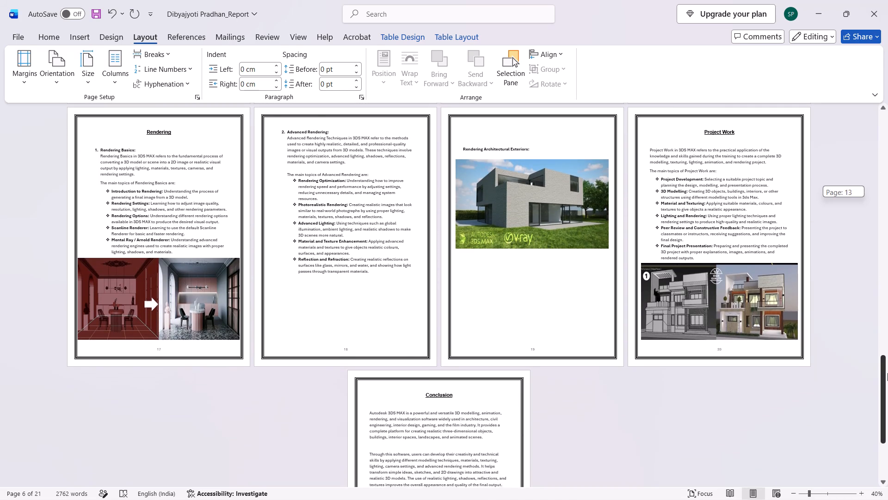
pyautogui.moveTo(887, 373); pyautogui.dragTo(887, 202)
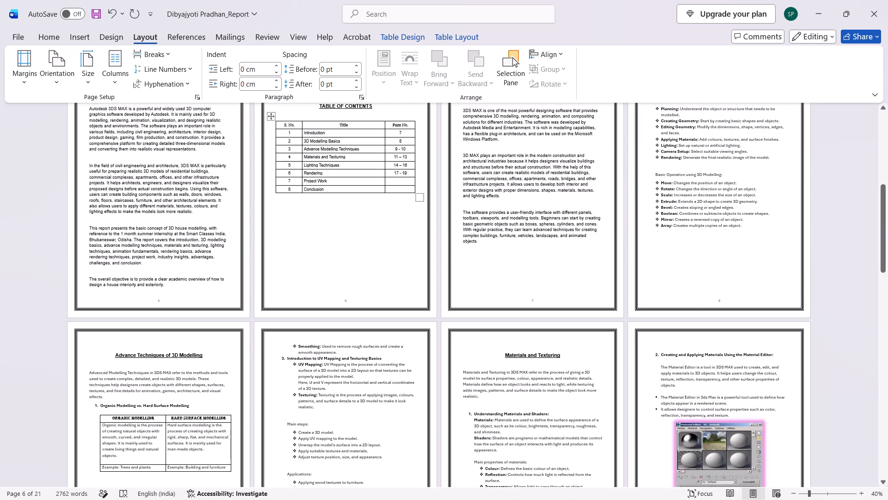
pyautogui.click(400, 181)
pyautogui.write('20')
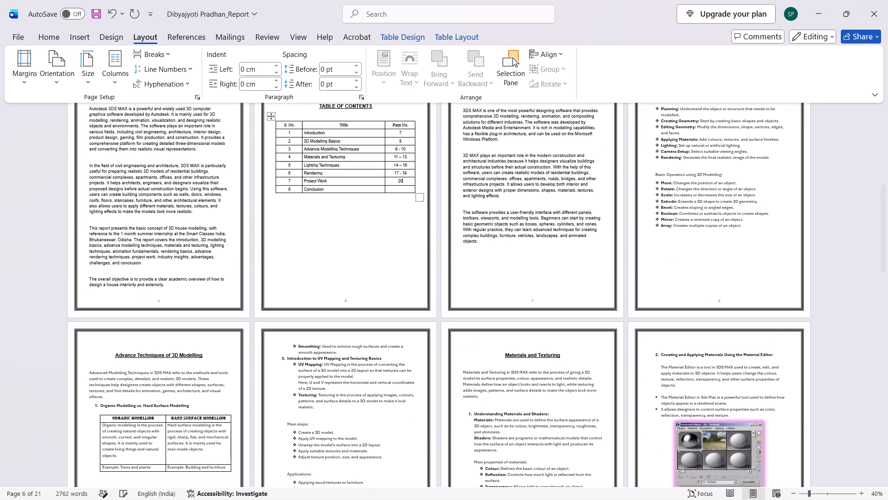
pyautogui.press('Down')
pyautogui.write('21')
# Remove the blank line above the "Advance Techniques of 3D Modelling" heading on page 9.
pyautogui.click(854, 195)
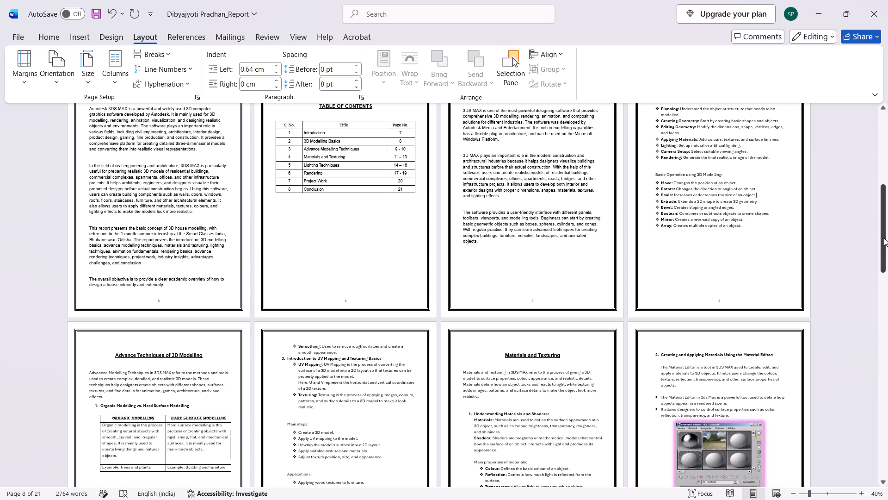
pyautogui.moveTo(884, 238); pyautogui.dragTo(887, 246)
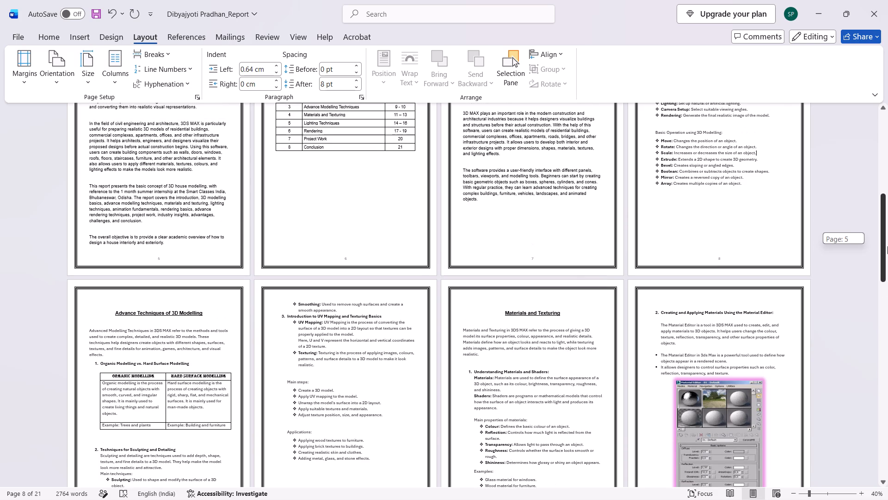
pyautogui.moveTo(887, 246); pyautogui.dragTo(887, 273)
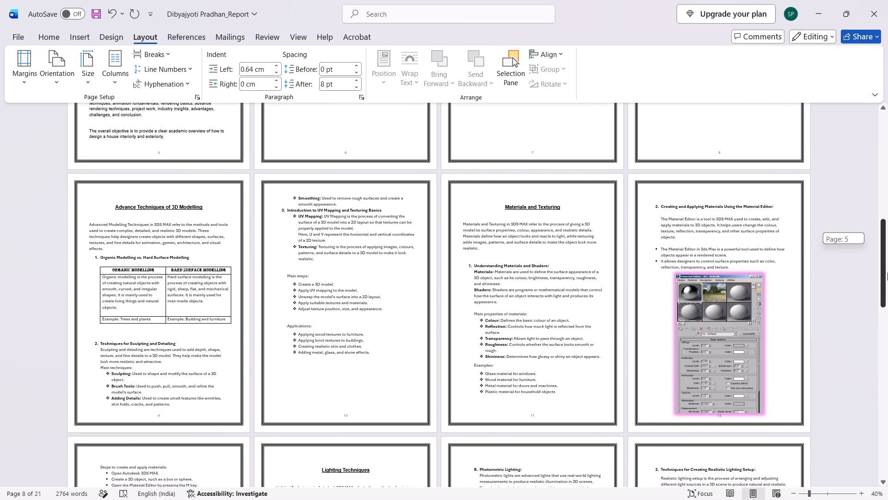
pyautogui.moveTo(887, 273); pyautogui.dragTo(887, 220)
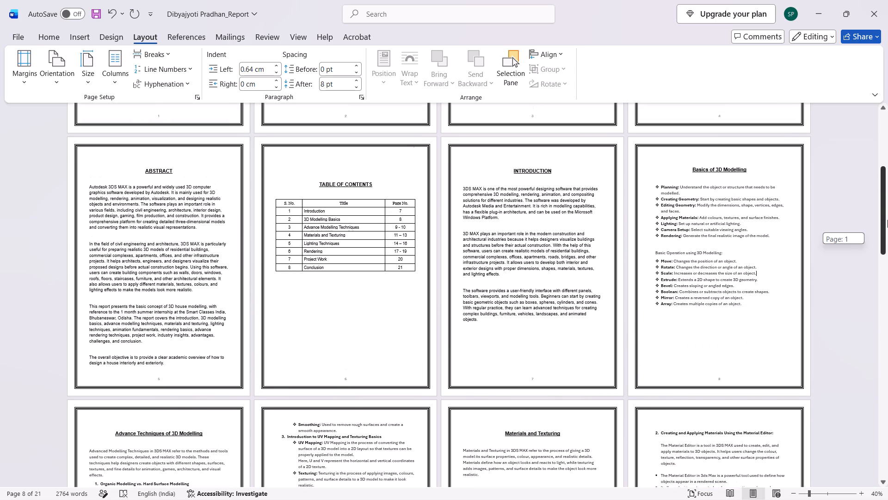
pyautogui.moveTo(887, 220); pyautogui.dragTo(887, 256)
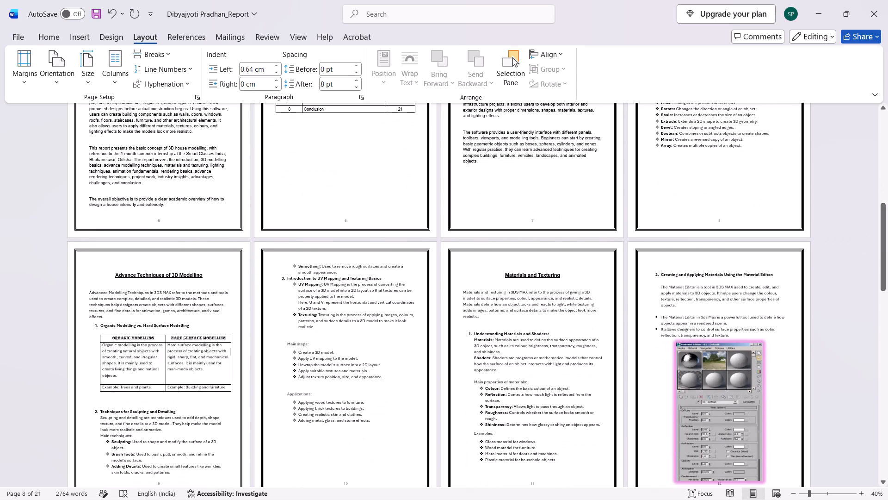
pyautogui.scroll(-4, 16, 295)
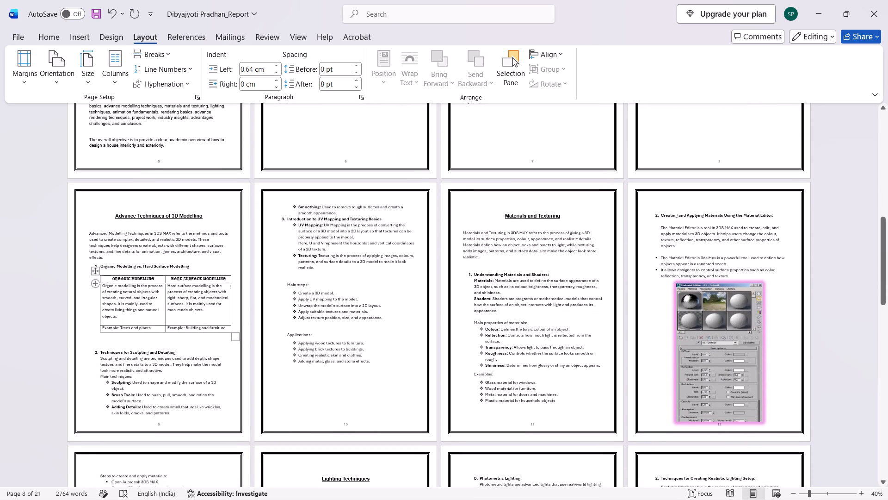
pyautogui.click(114, 211)
pyautogui.press('BackSpace')
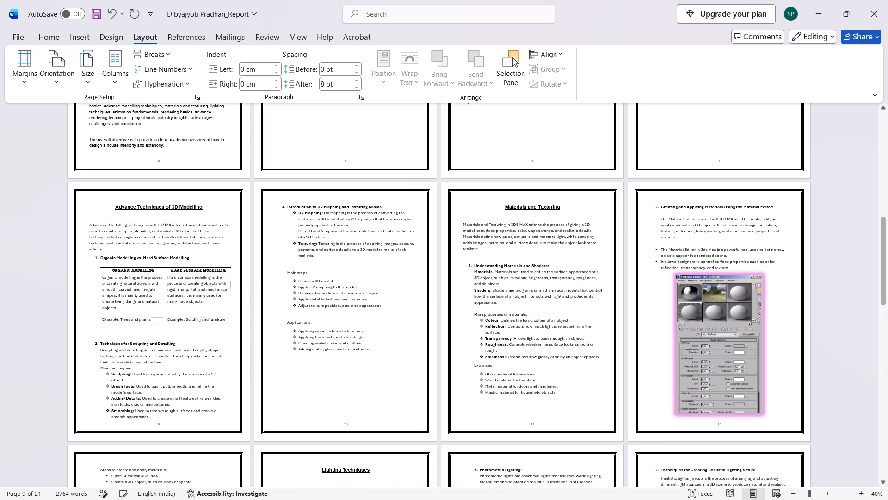
# Insert an empty line before the Rendering heading at the bottom of page 16 to push it onto page 17.
pyautogui.scroll(5, 291, 292)
pyautogui.scroll(3, 392, 295)
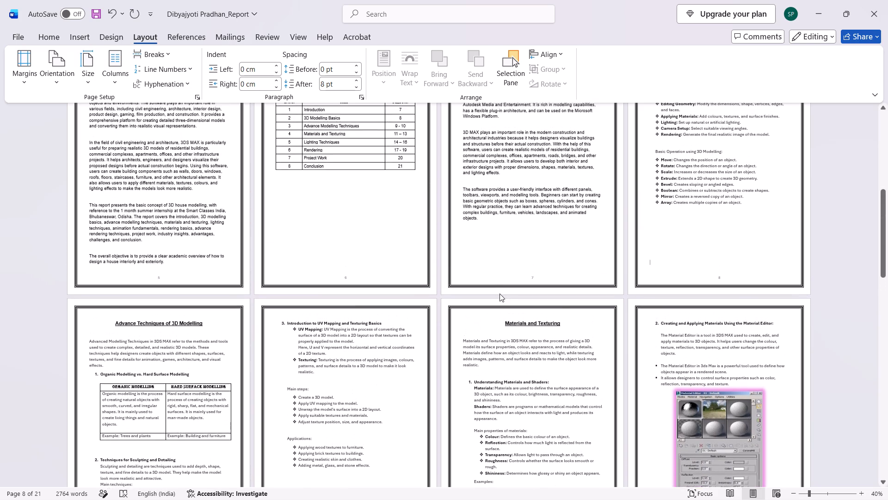
pyautogui.scroll(-7, 887, 312)
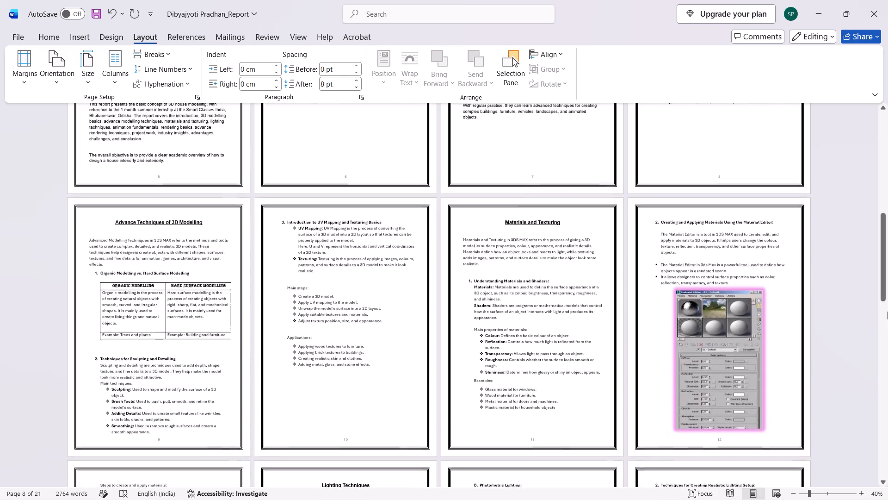
pyautogui.scroll(-14, 887, 312)
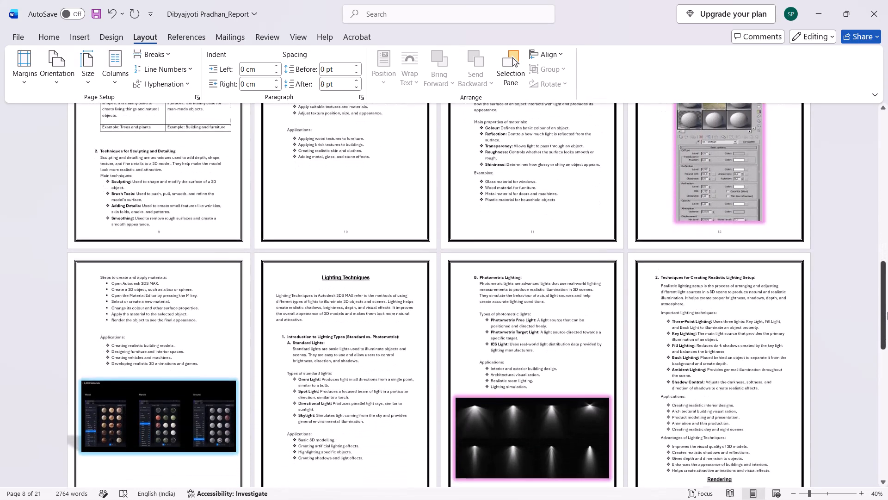
pyautogui.scroll(2, 887, 312)
pyautogui.scroll(-4, 887, 312)
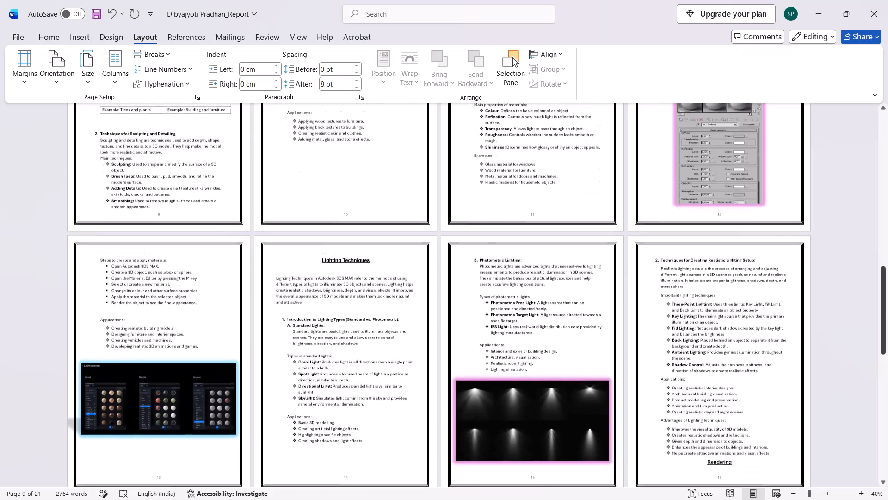
pyautogui.scroll(-6, 887, 312)
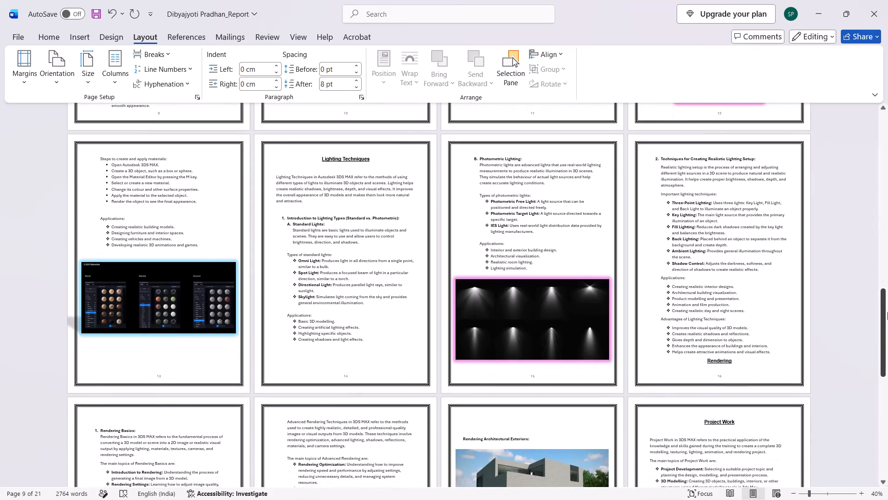
pyautogui.scroll(-13, 887, 312)
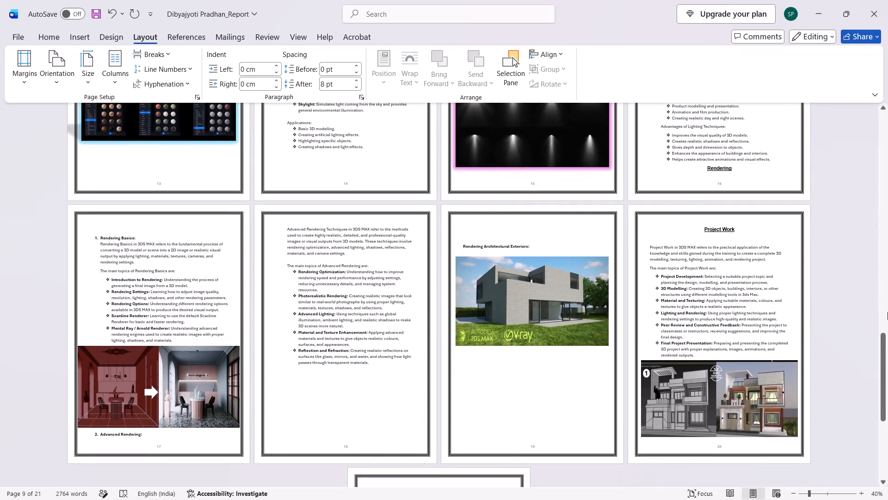
pyautogui.scroll(4, 887, 312)
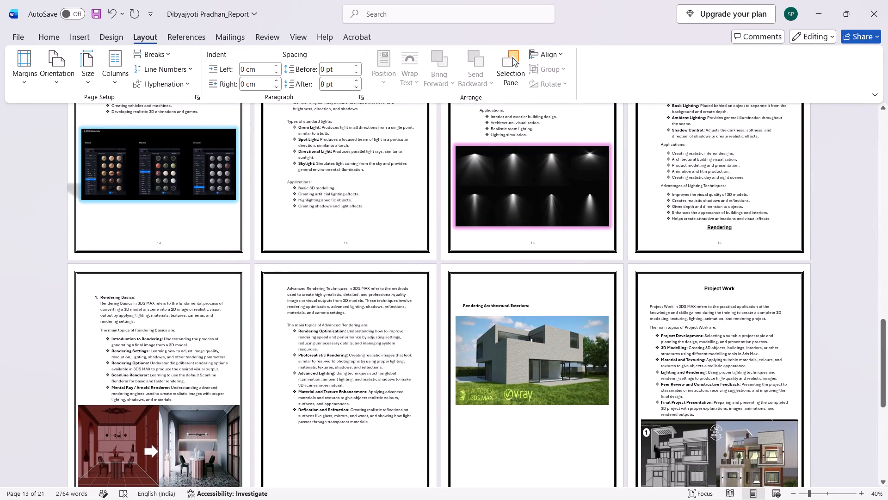
pyautogui.click(703, 225)
pyautogui.click(705, 228)
pyautogui.press('Return')
pyautogui.scroll(-4, 425, 377)
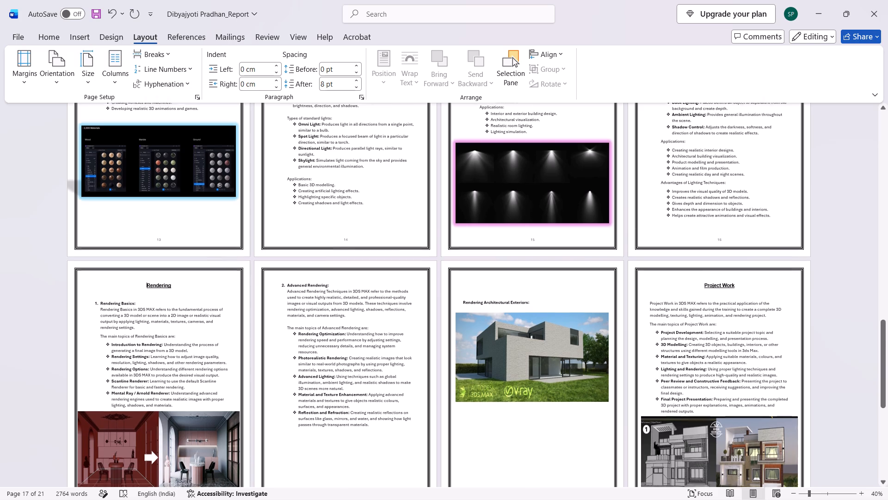
# Add a blank line above the CERTIFICATE heading and delete one blank line below that page's text to keep the following pages aligned.
pyautogui.scroll(-4, 425, 377)
pyautogui.scroll(7, 425, 377)
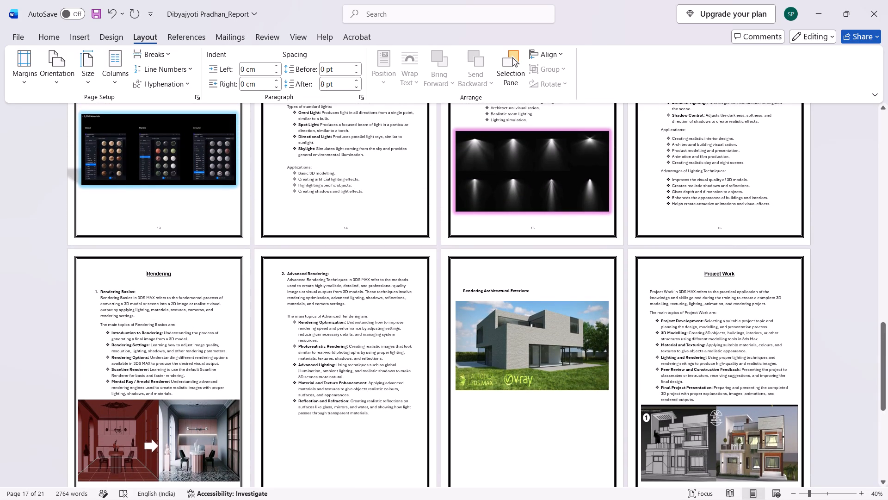
pyautogui.moveTo(887, 356); pyautogui.dragTo(887, 312)
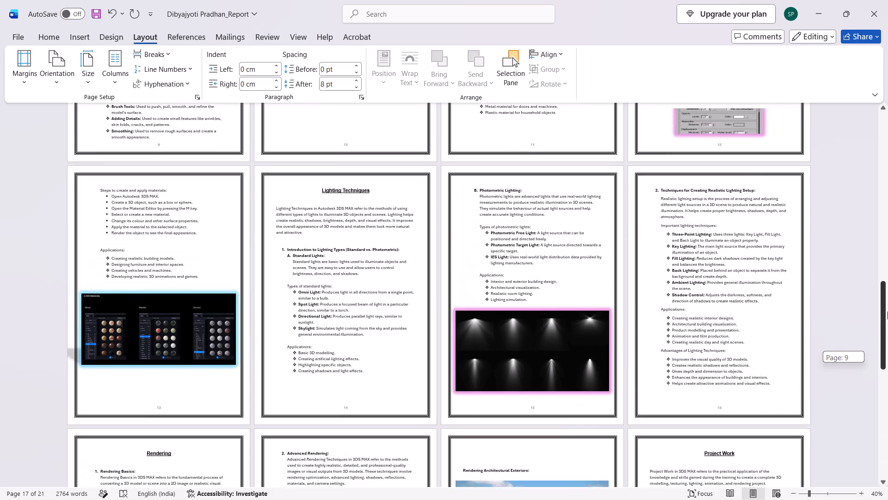
pyautogui.moveTo(887, 312); pyautogui.dragTo(887, 221)
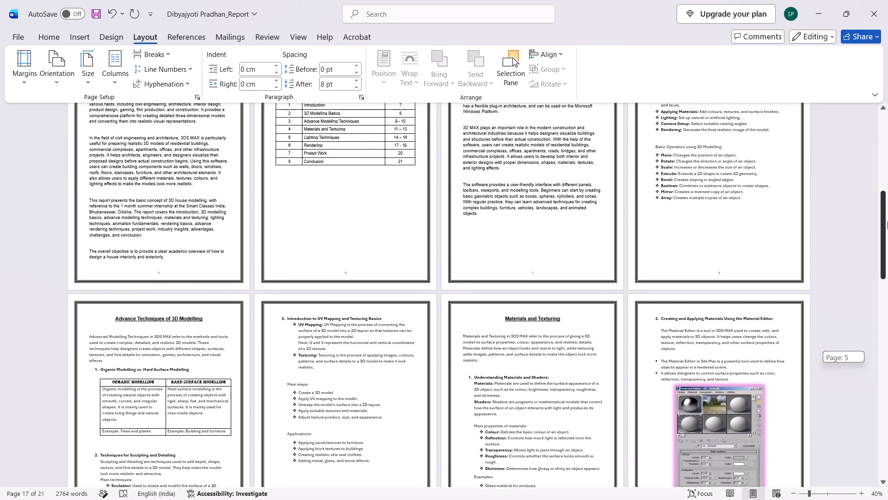
pyautogui.moveTo(887, 221); pyautogui.dragTo(875, 179)
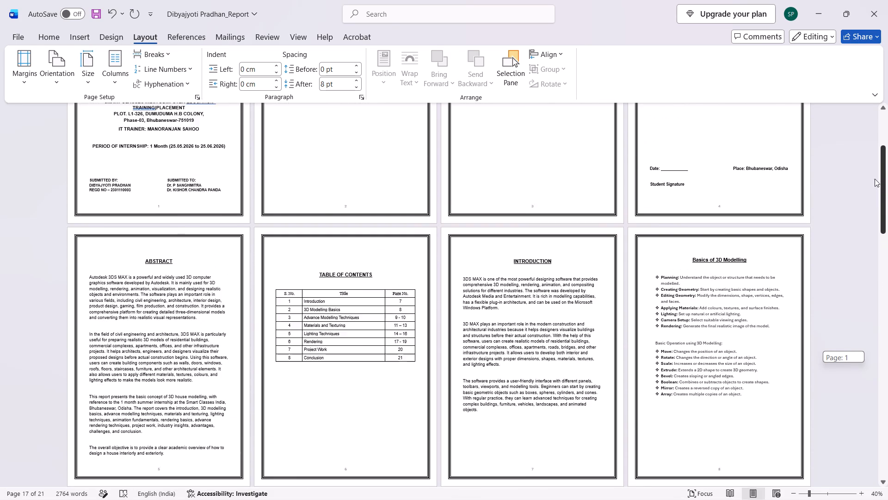
pyautogui.moveTo(875, 179); pyautogui.dragTo(887, 134)
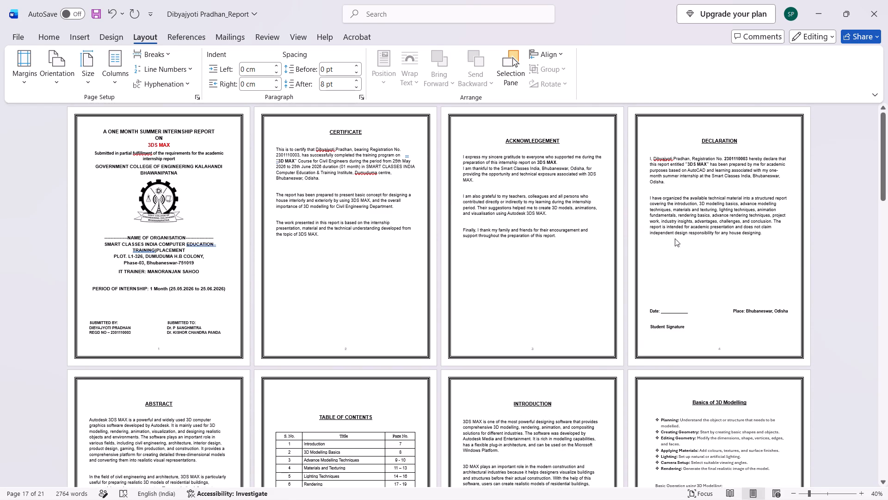
pyautogui.click(326, 135)
pyautogui.press('Return')
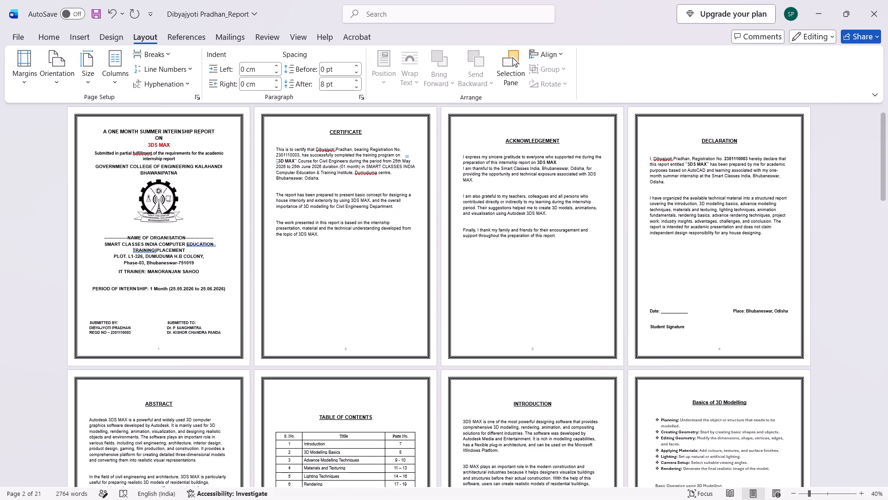
pyautogui.click(347, 281)
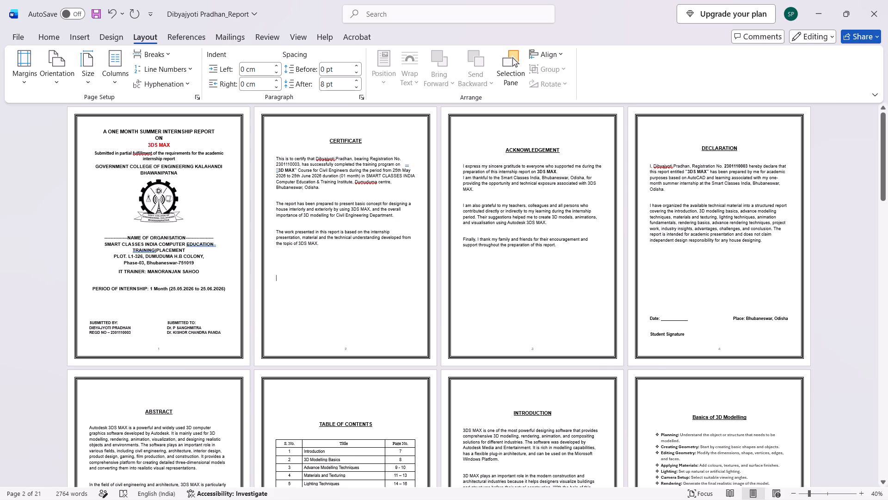
pyautogui.press('BackSpace')
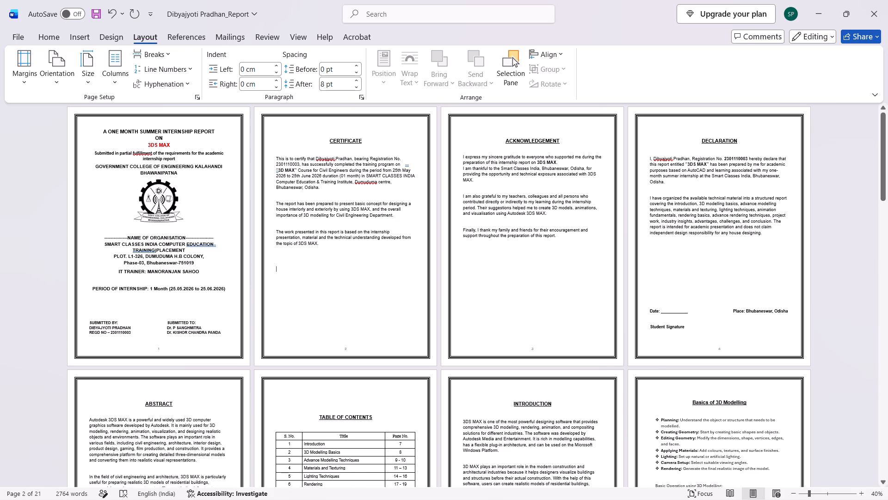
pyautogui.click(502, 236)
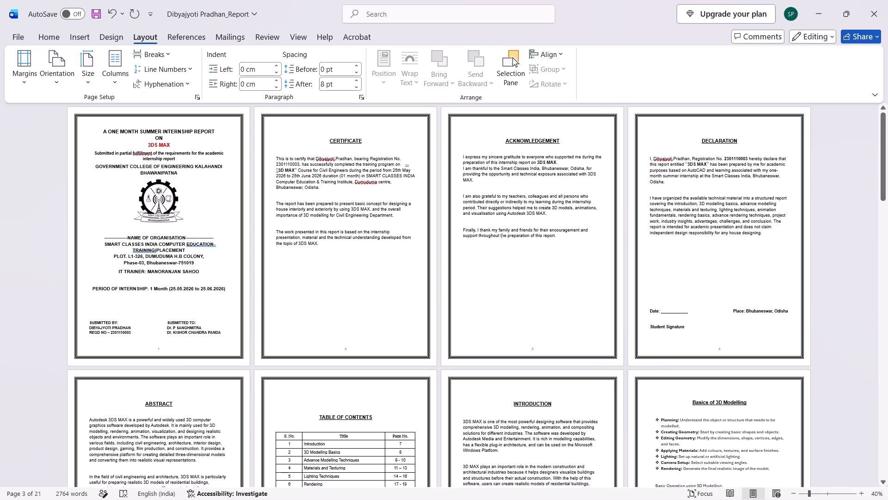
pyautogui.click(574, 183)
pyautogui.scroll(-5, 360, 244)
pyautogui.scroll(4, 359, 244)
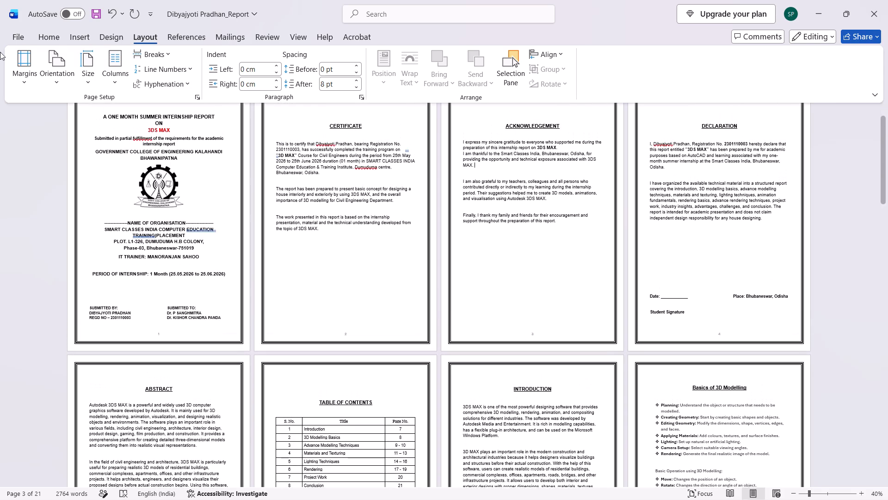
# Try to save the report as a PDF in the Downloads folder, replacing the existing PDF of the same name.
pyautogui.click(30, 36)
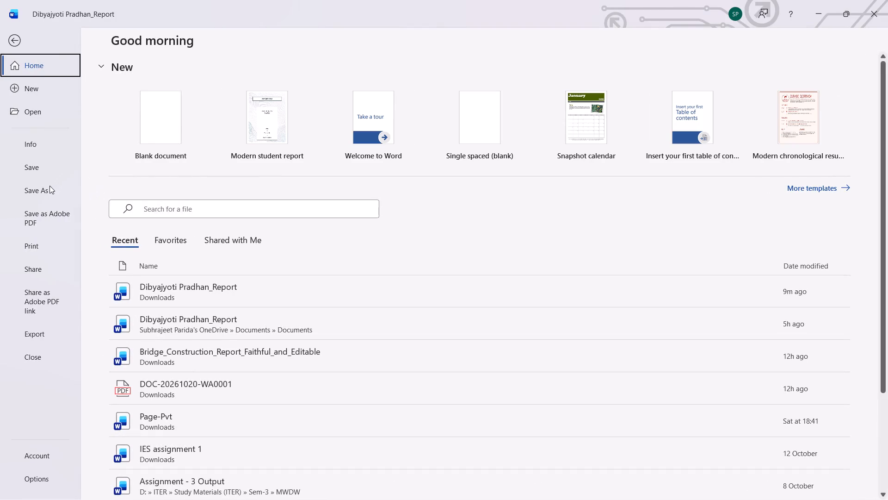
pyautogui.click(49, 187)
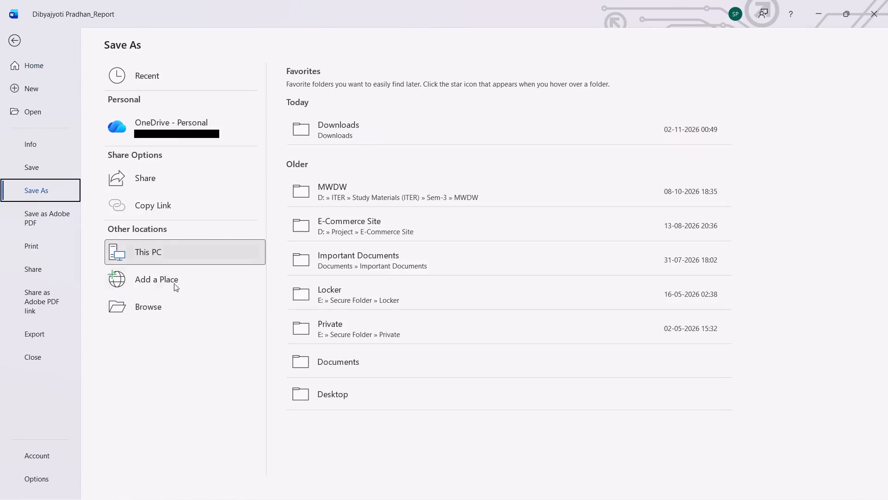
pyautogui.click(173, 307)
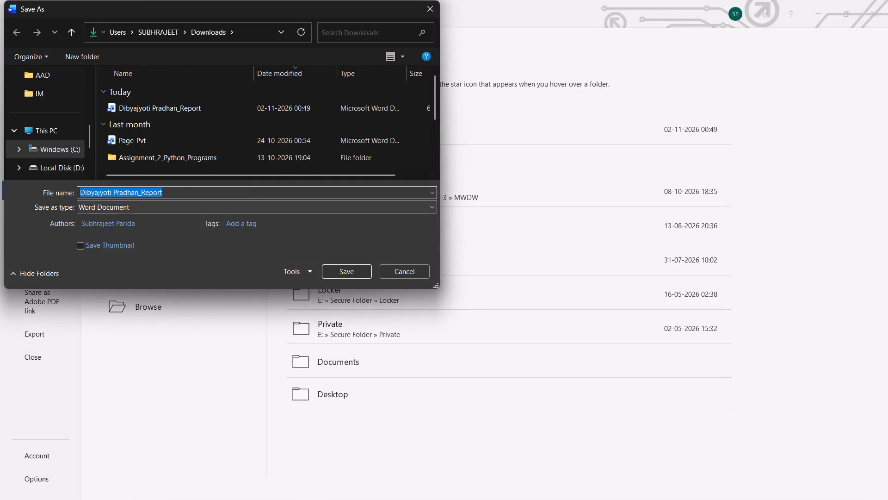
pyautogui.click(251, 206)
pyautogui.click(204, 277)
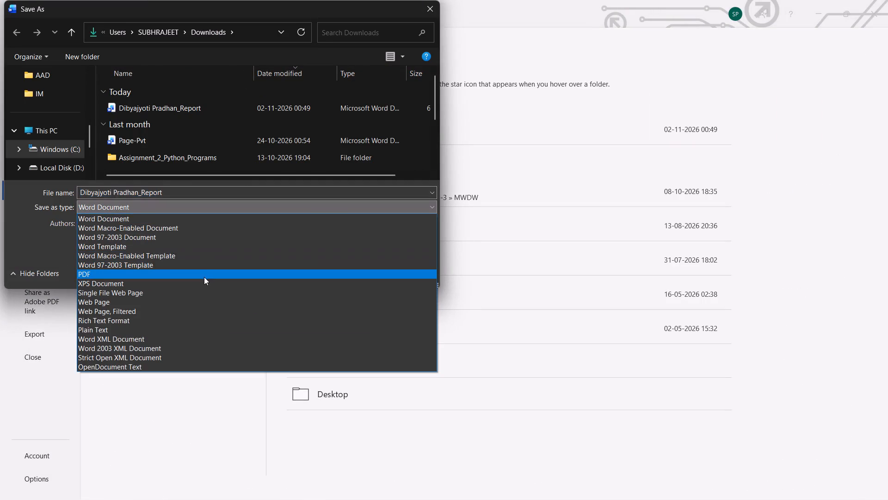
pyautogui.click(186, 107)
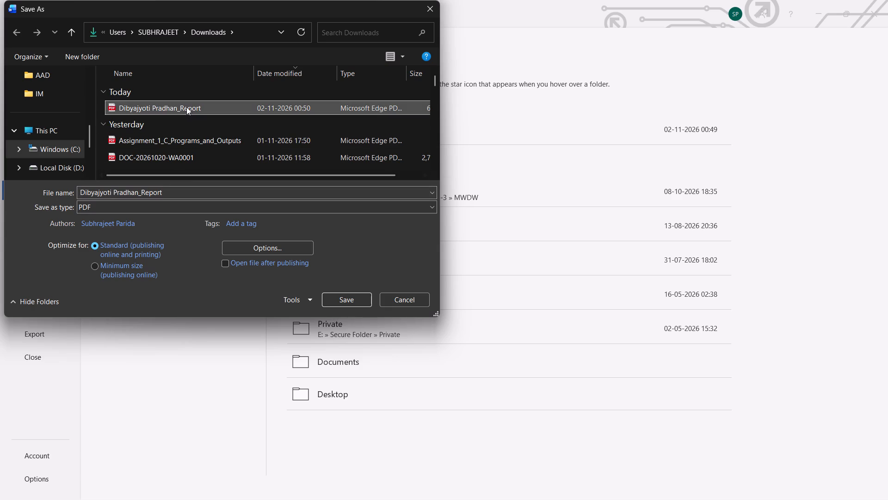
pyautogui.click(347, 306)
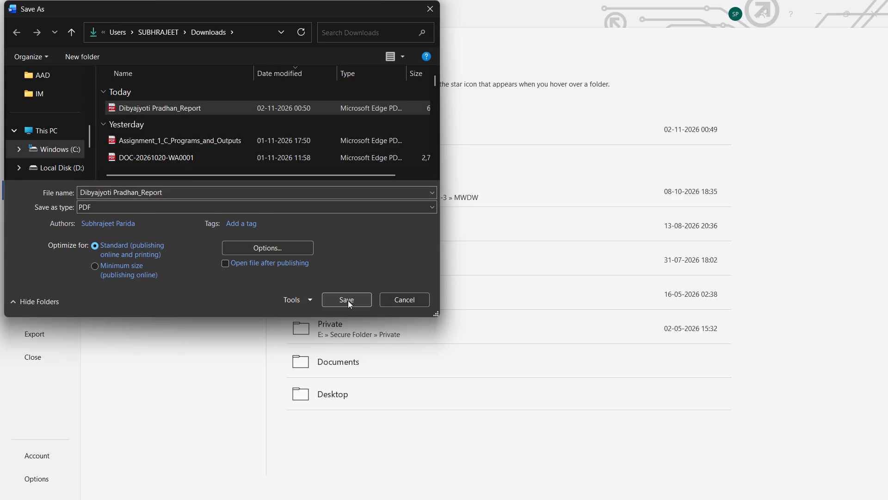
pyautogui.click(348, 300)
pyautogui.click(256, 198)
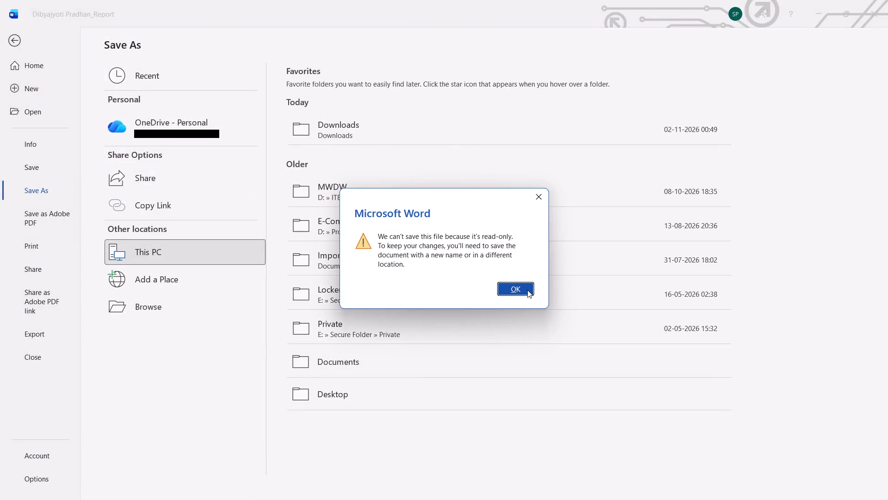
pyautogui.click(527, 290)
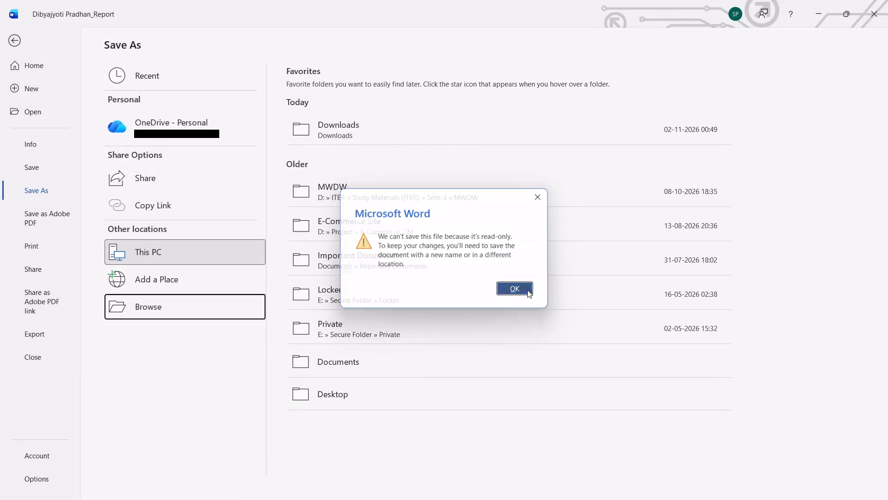
# Save the edited report as a Word document in the Downloads folder under its existing file name.
pyautogui.click(194, 312)
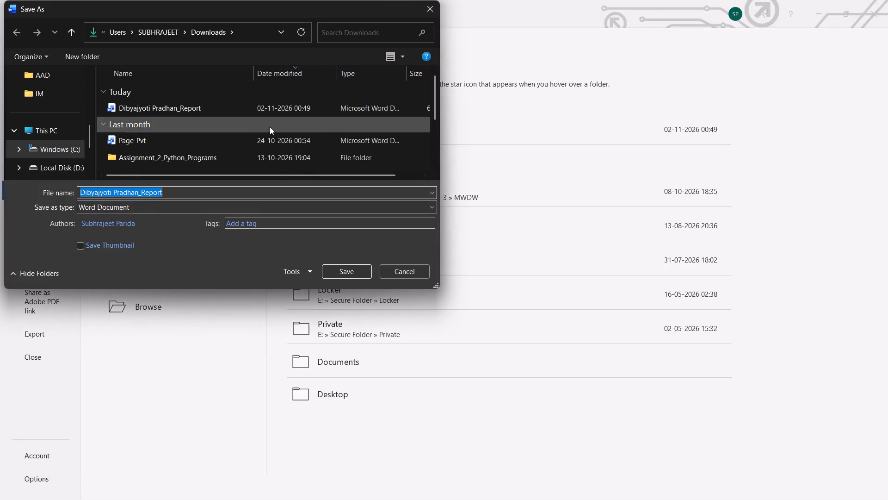
pyautogui.click(256, 114)
pyautogui.click(337, 269)
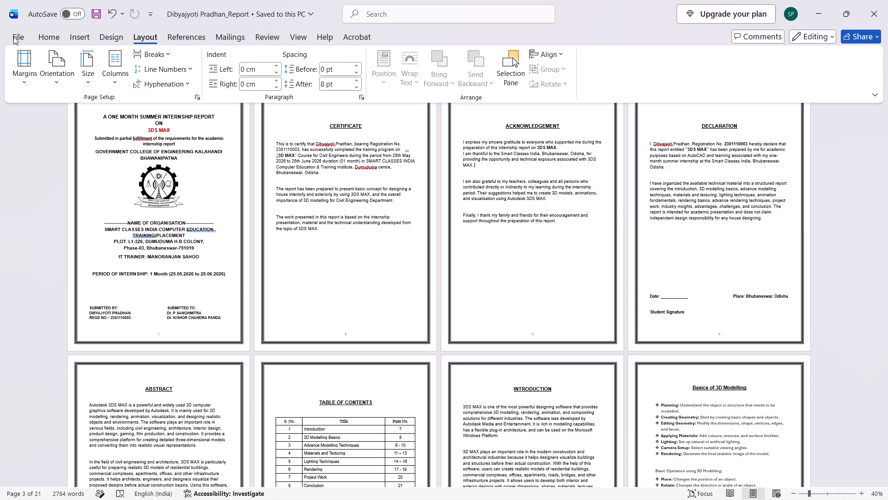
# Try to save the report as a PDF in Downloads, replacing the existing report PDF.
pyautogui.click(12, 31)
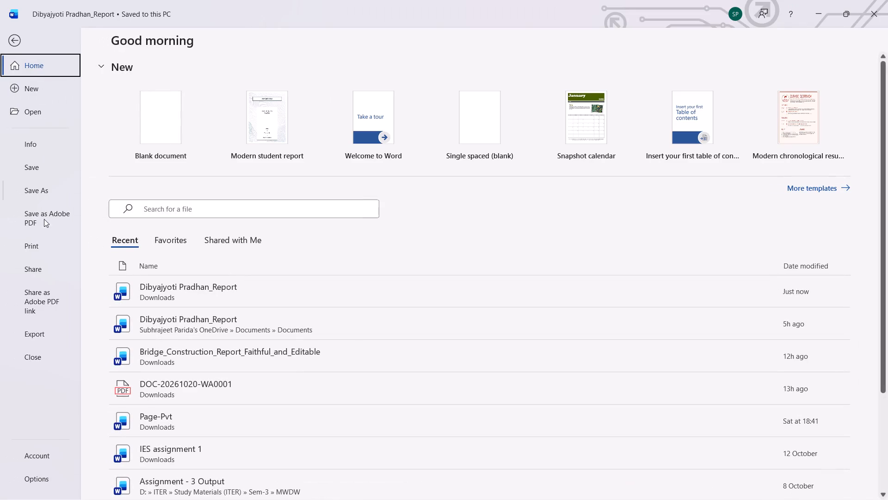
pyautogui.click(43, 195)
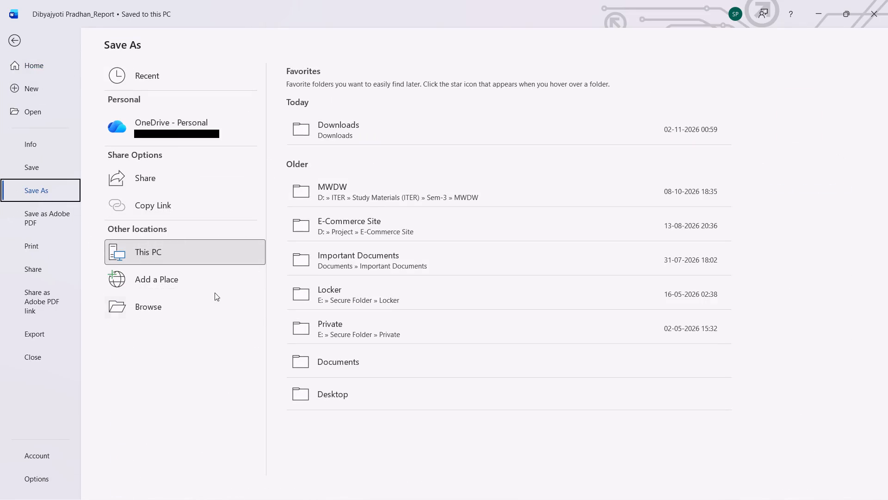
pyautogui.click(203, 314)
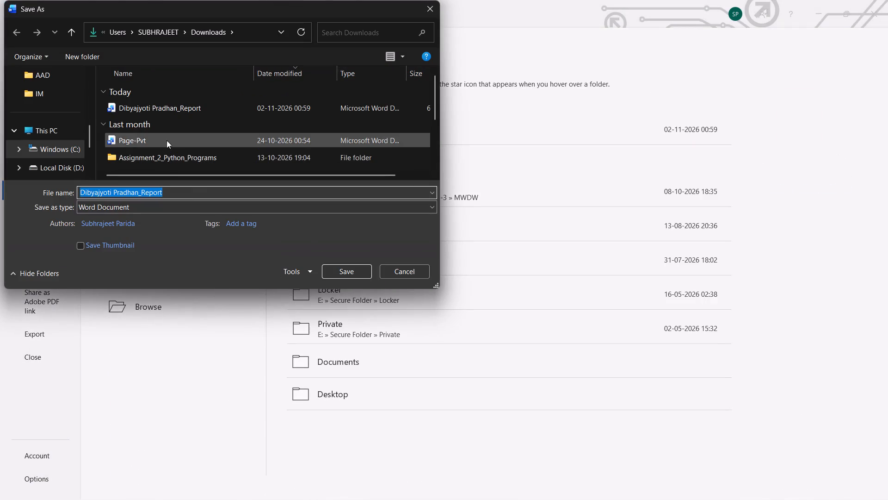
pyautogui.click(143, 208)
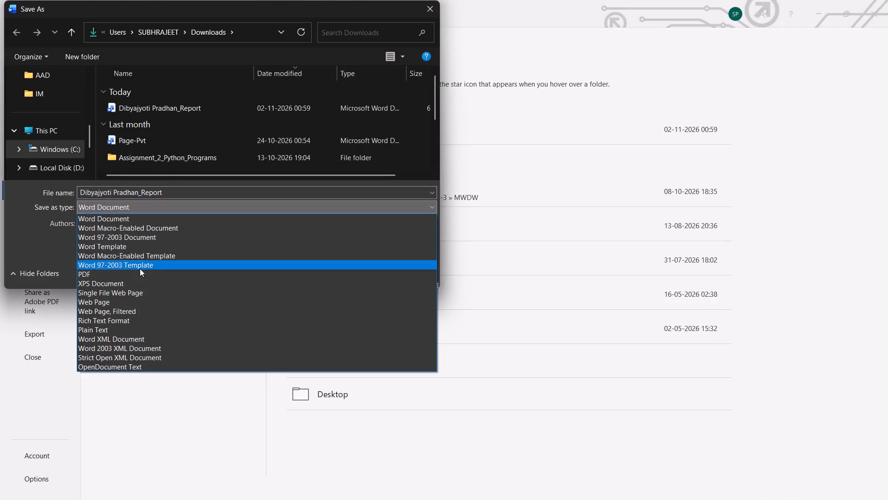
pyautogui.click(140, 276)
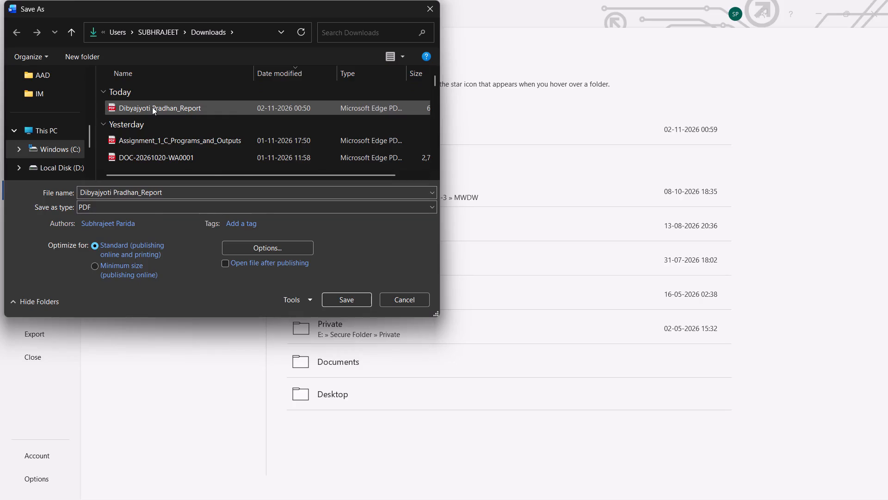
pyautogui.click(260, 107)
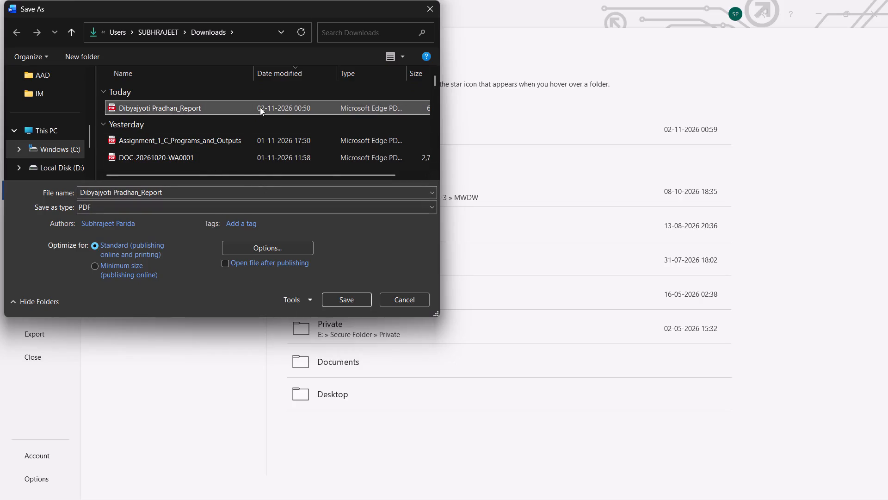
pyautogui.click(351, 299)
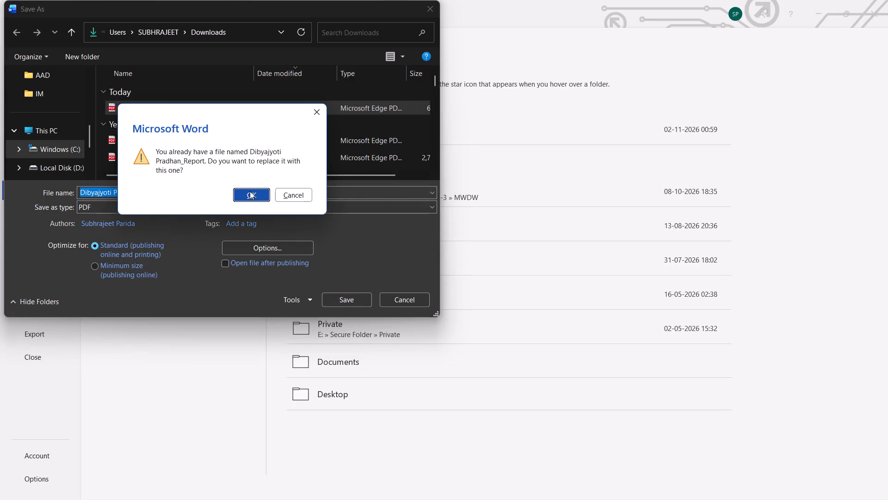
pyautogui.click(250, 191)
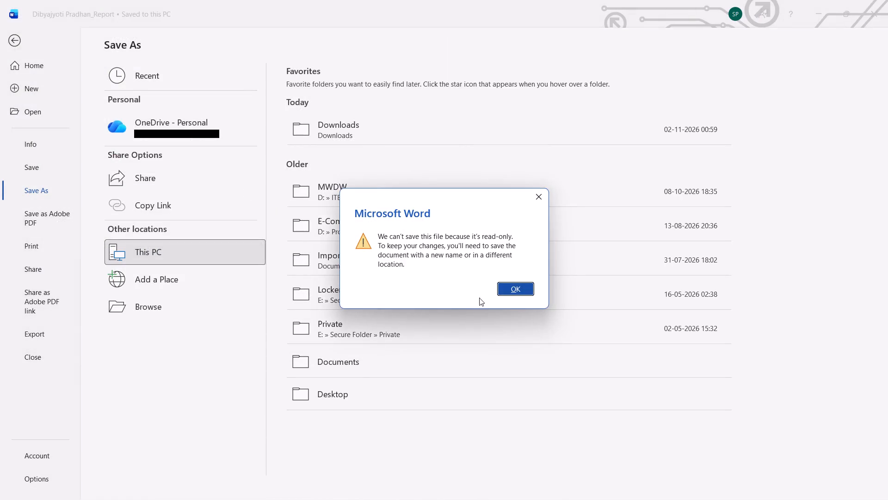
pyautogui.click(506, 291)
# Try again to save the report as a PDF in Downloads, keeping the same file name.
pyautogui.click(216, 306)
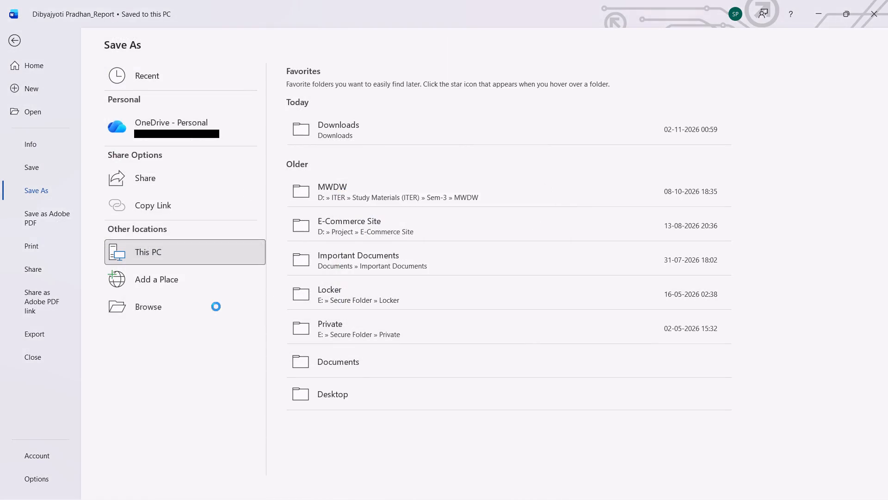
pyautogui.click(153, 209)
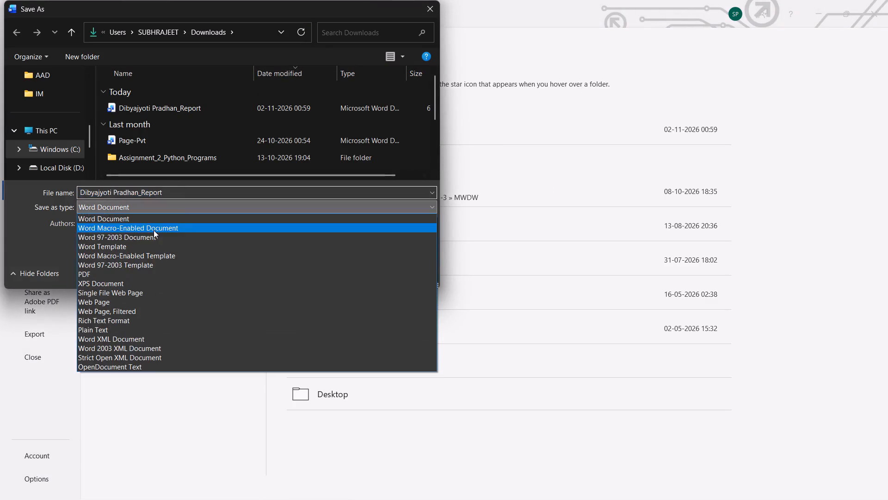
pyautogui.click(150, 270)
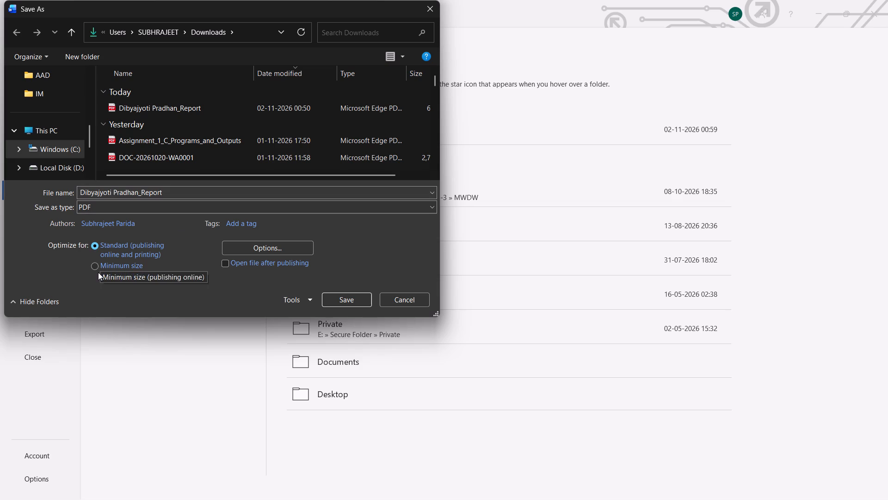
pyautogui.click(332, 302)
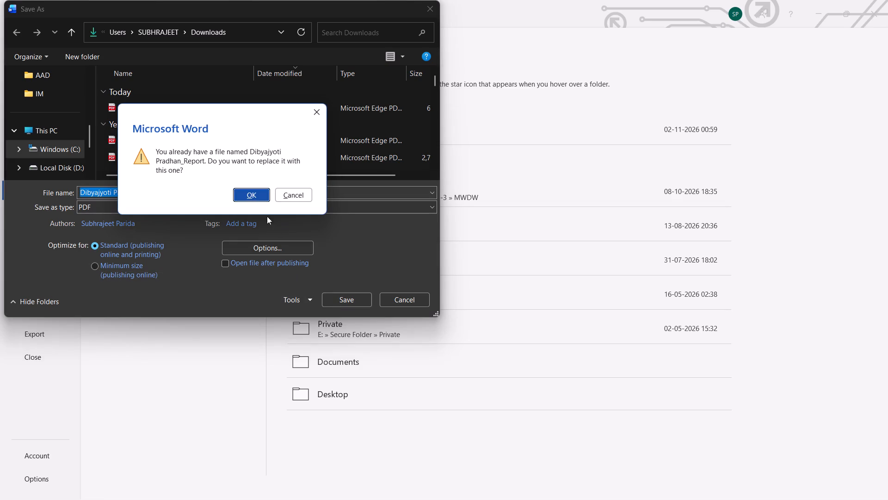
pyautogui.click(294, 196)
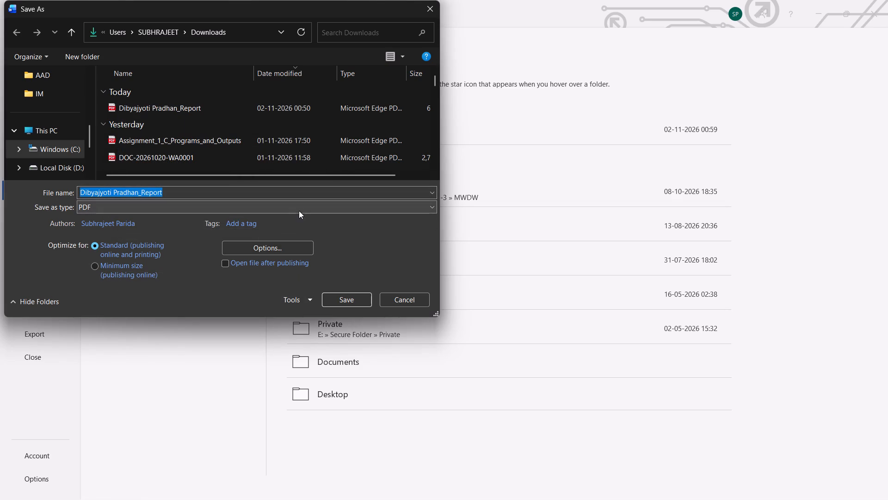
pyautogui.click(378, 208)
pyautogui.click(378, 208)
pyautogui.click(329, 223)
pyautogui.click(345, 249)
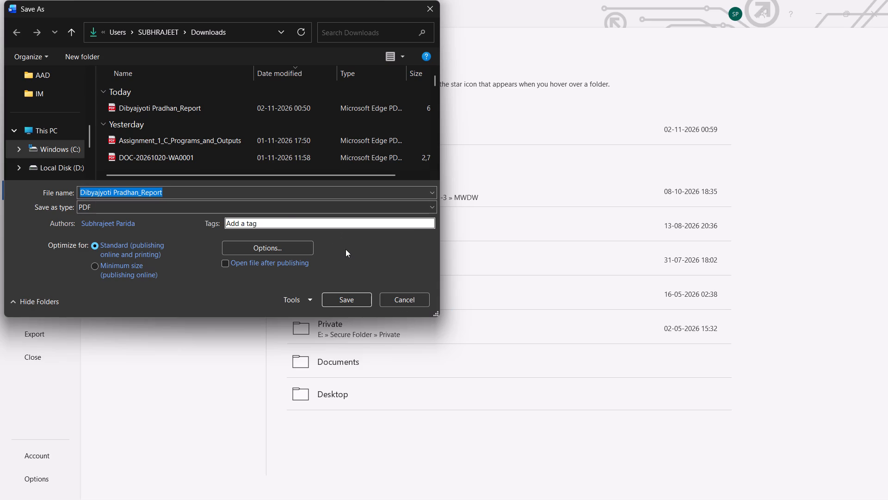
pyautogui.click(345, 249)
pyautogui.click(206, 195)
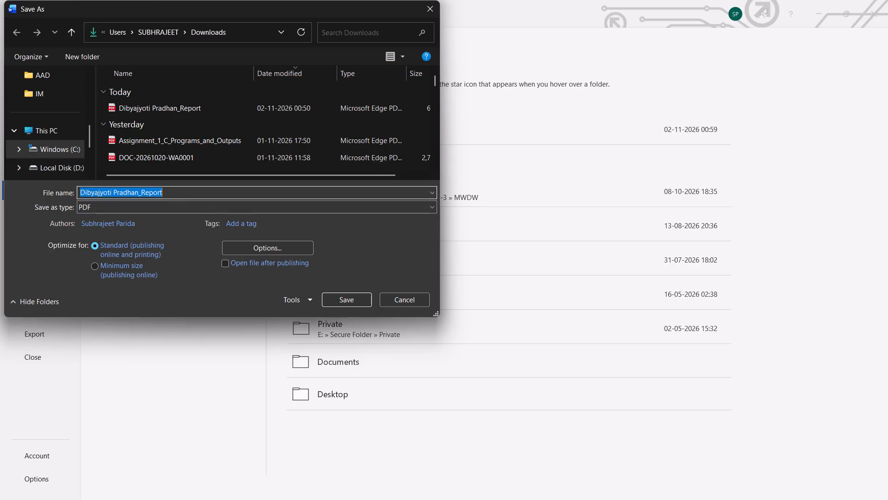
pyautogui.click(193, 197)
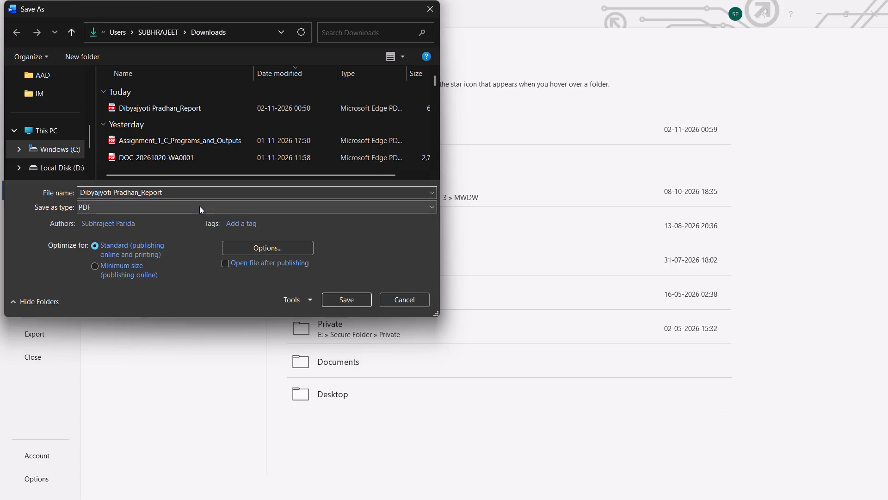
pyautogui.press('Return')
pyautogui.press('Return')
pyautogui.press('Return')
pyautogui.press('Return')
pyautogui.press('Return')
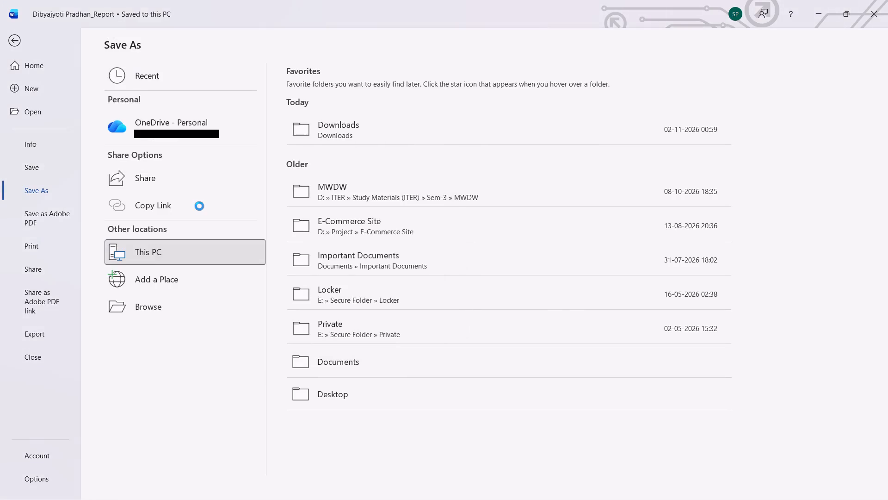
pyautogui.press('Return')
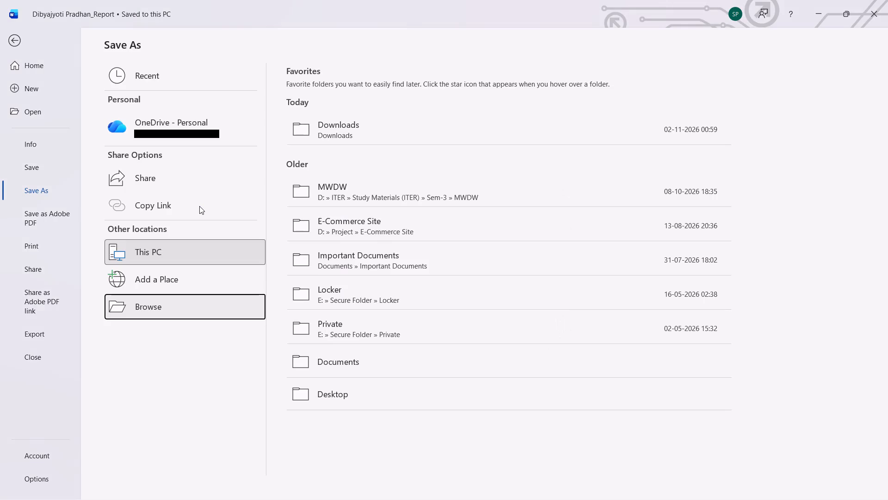
# Save the report as a PDF in Downloads, adding "_Final" to the end of the file name.
pyautogui.click(173, 306)
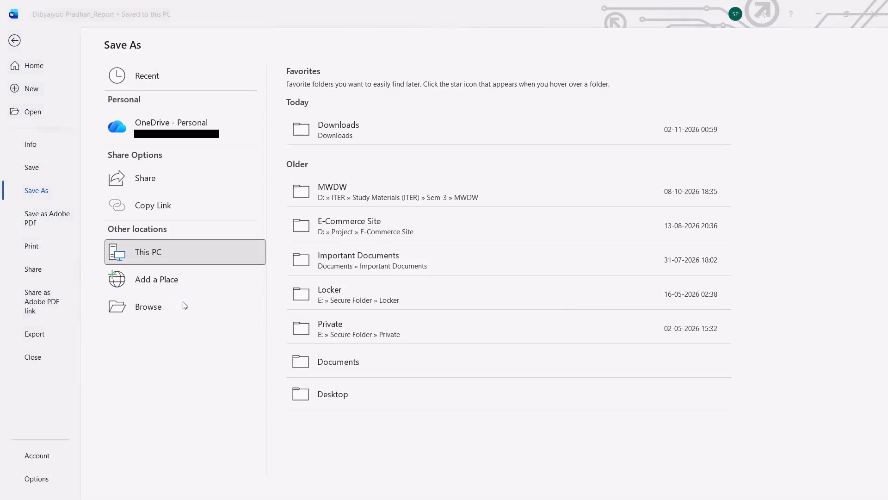
pyautogui.click(173, 195)
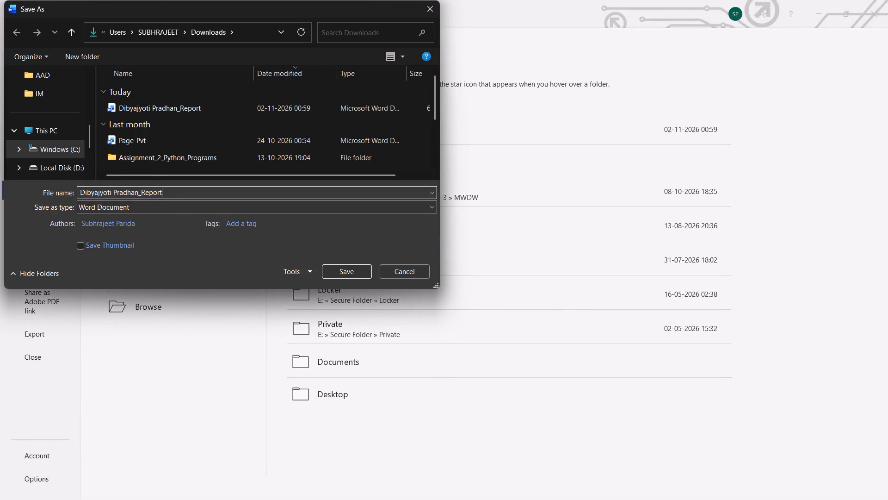
pyautogui.click(156, 208)
pyautogui.click(143, 273)
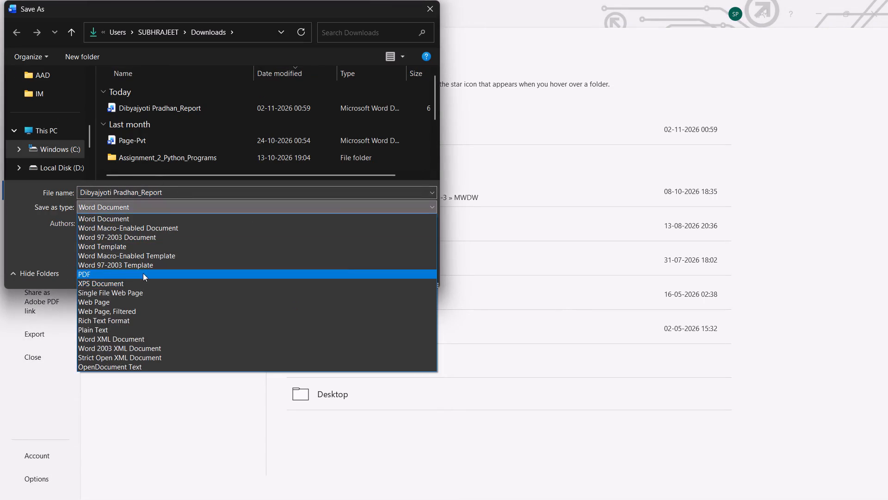
pyautogui.click(173, 189)
pyautogui.click(182, 193)
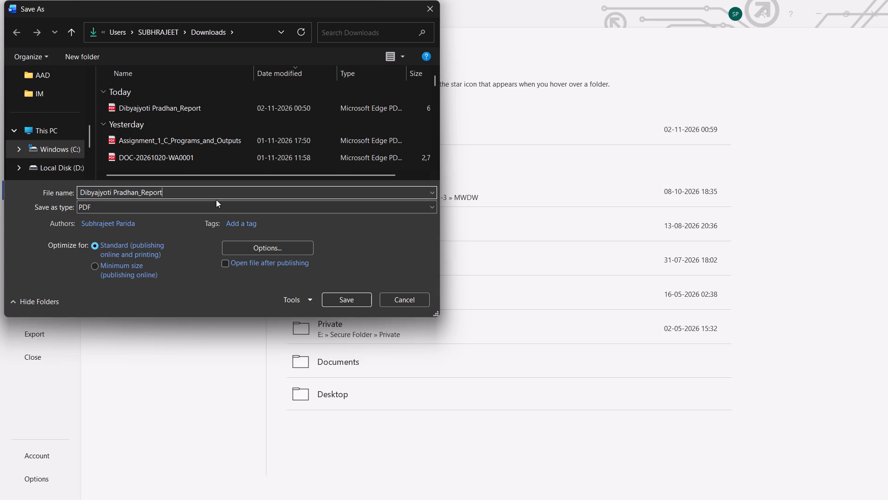
pyautogui.hotkey('shift', '_')
pyautogui.write('final')
pyautogui.press('BackSpace')
pyautogui.press('BackSpace')
pyautogui.press('BackSpace')
pyautogui.press('BackSpace')
pyautogui.press('BackSpace')
pyautogui.write('Final')
pyautogui.press('Return')
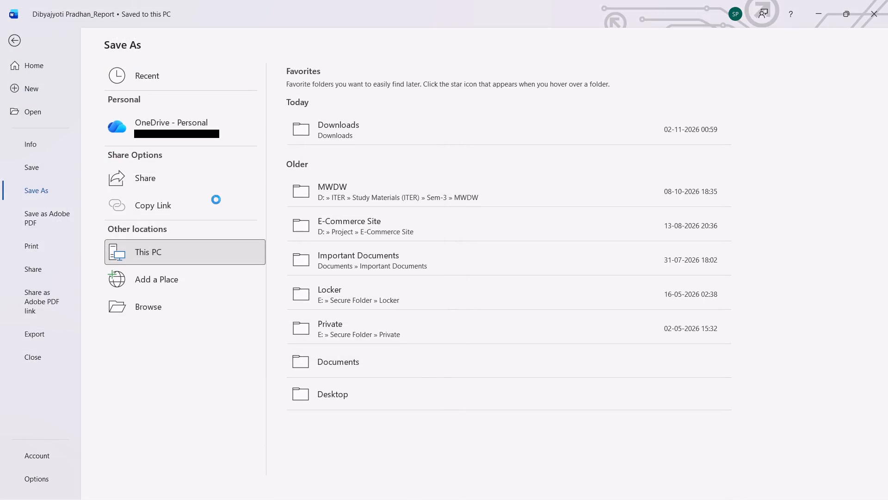
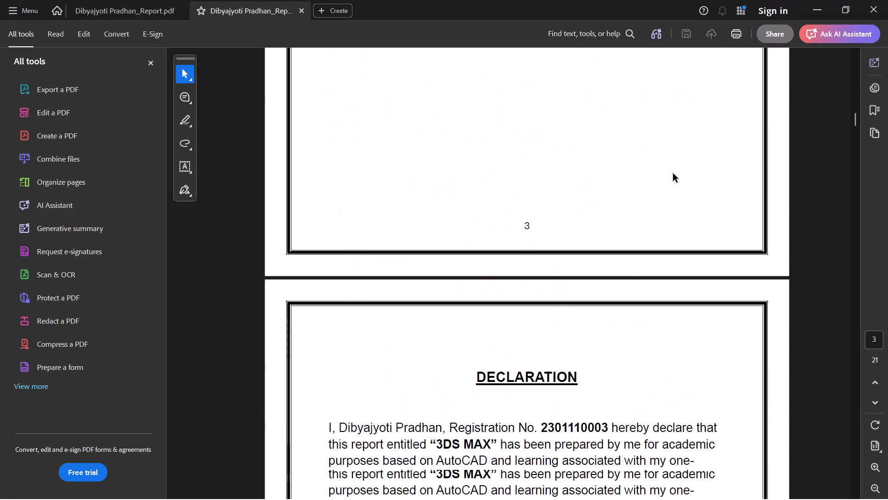
# Close the PDF viewer along with the open report PDFs.
pyautogui.click(871, 16)
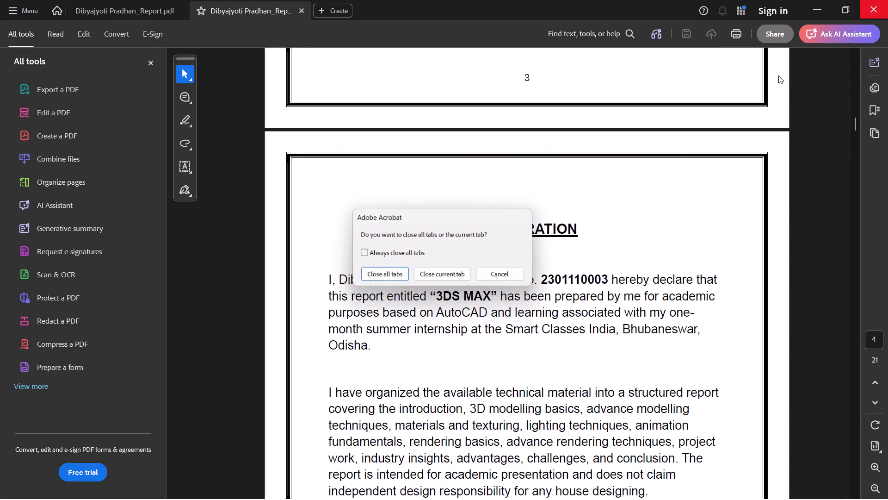
pyautogui.moveTo(462, 278); pyautogui.dragTo(375, 300)
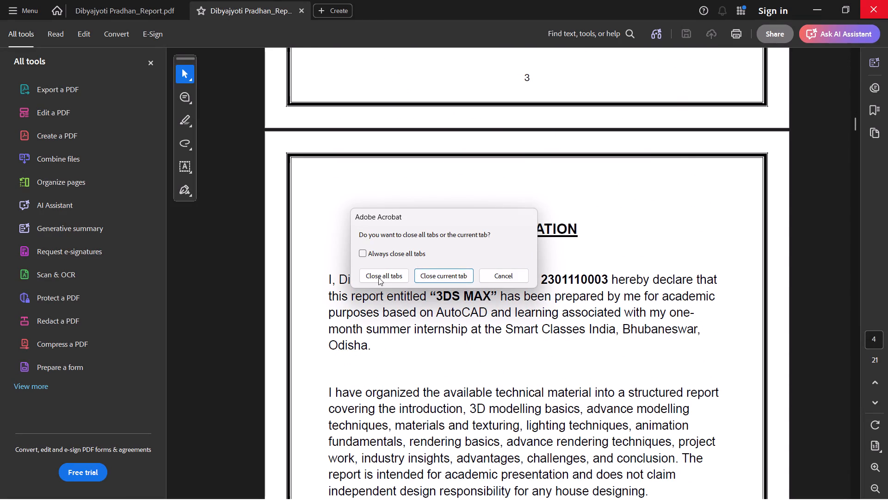